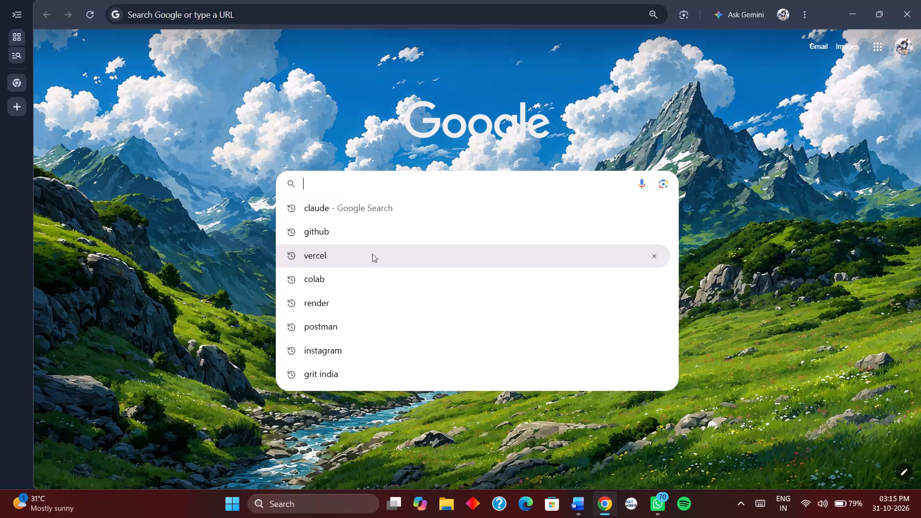
Search Google for instagram, open the Instagram site and expand its Messages list.
click(364, 358)
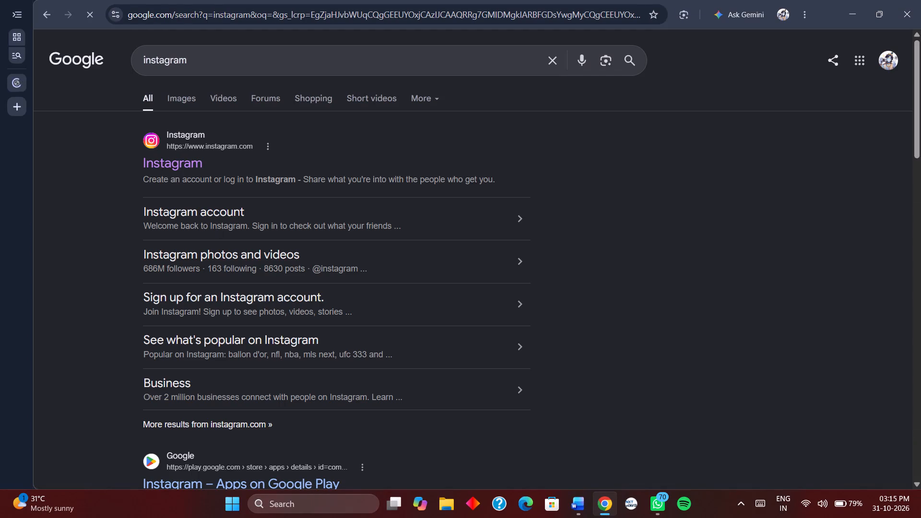
click(193, 165)
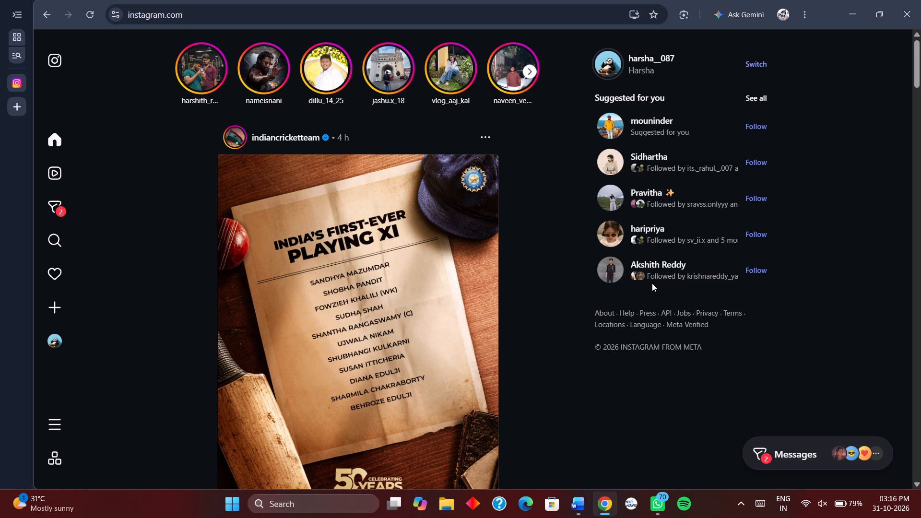
click(765, 457)
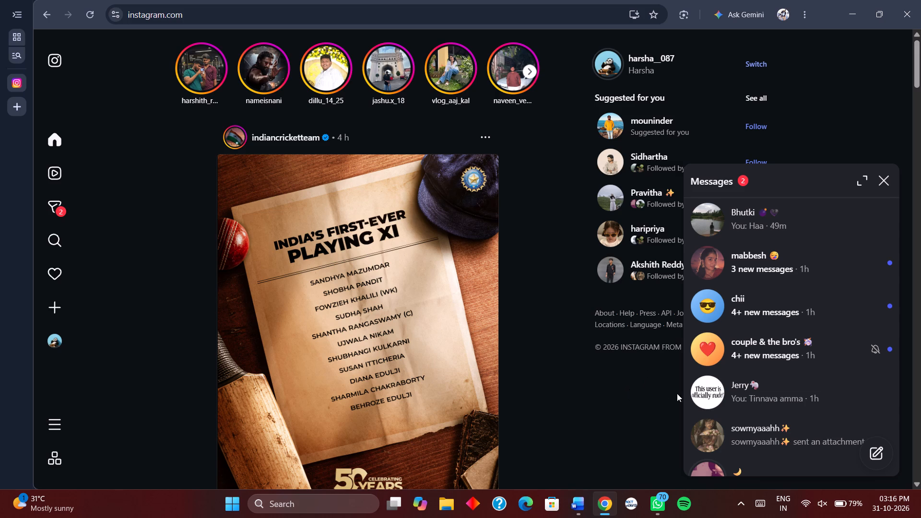
In a new browser tab, search Google for colab, open Google Colab and load the recent notebook DATA_SCIENCE_LAB_1.ipynb.
click(18, 113)
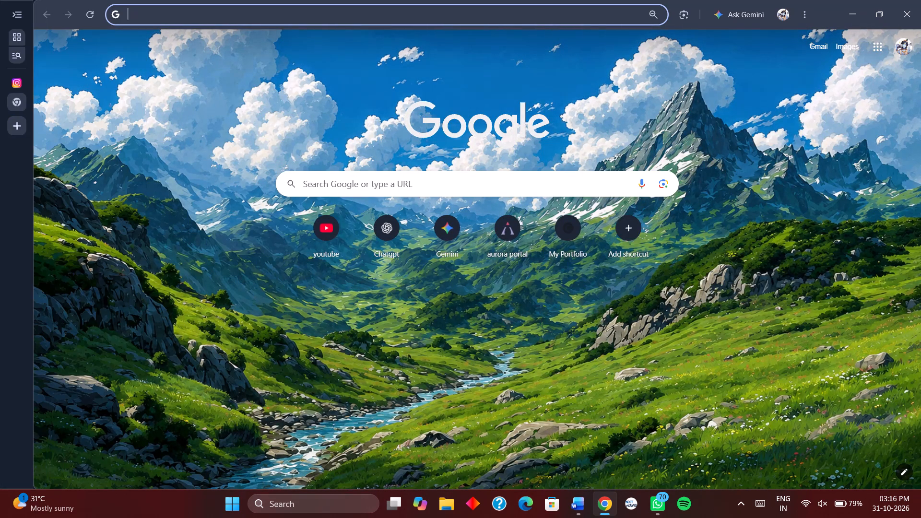
click(400, 176)
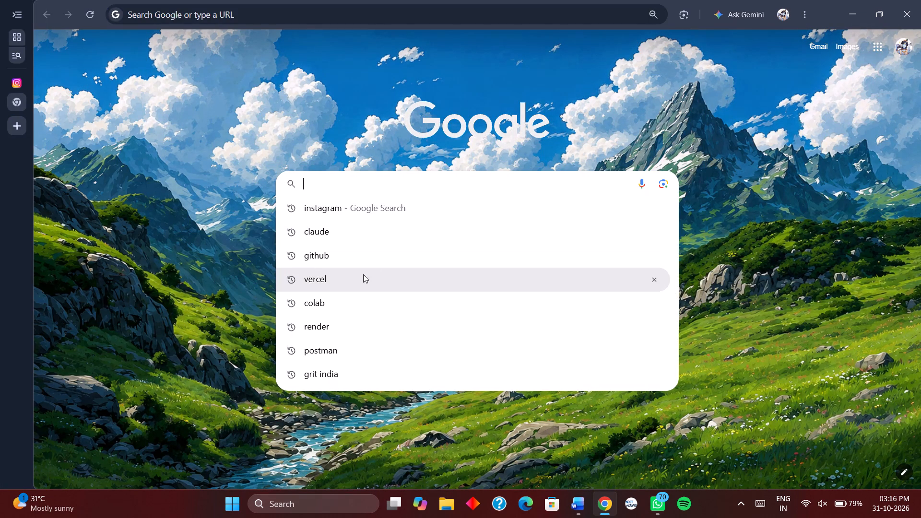
click(367, 306)
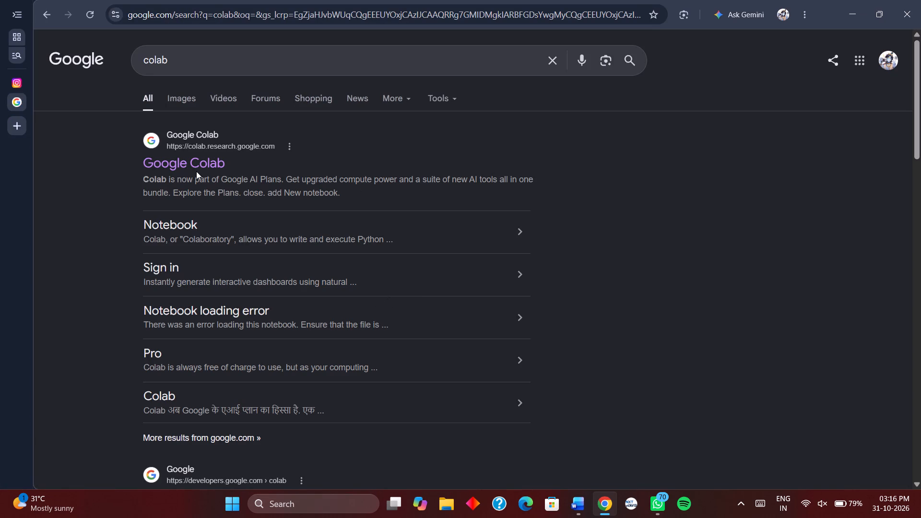
click(195, 171)
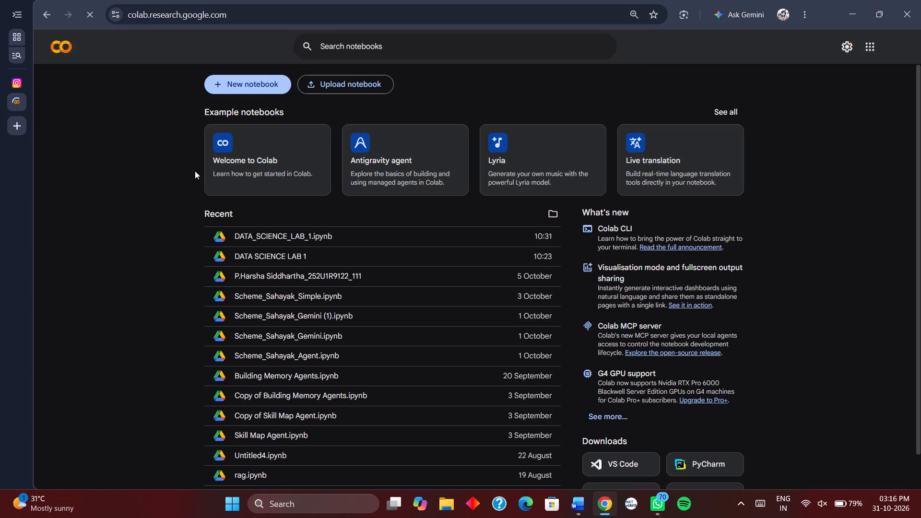
click(296, 236)
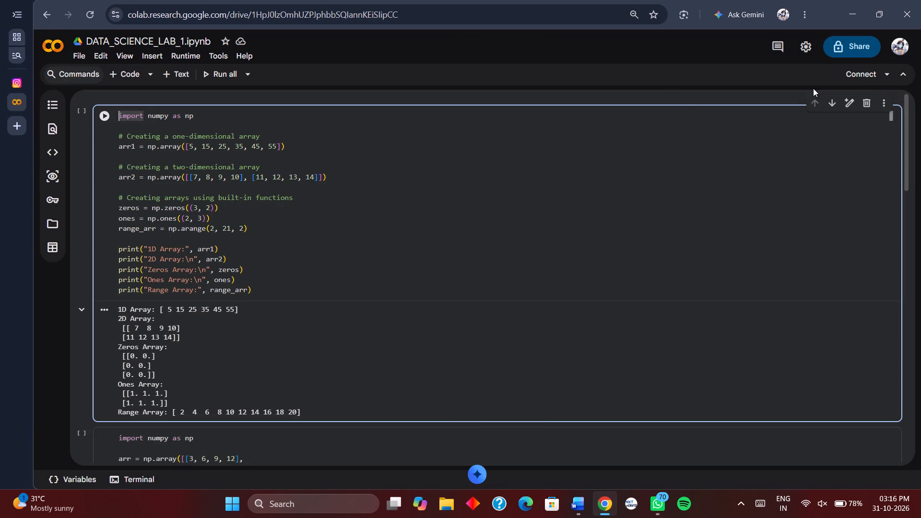
Share the DATA_SCIENCE_LAB_1.ipynb notebook by setting general access to Anyone with the link, as Viewer.
click(835, 38)
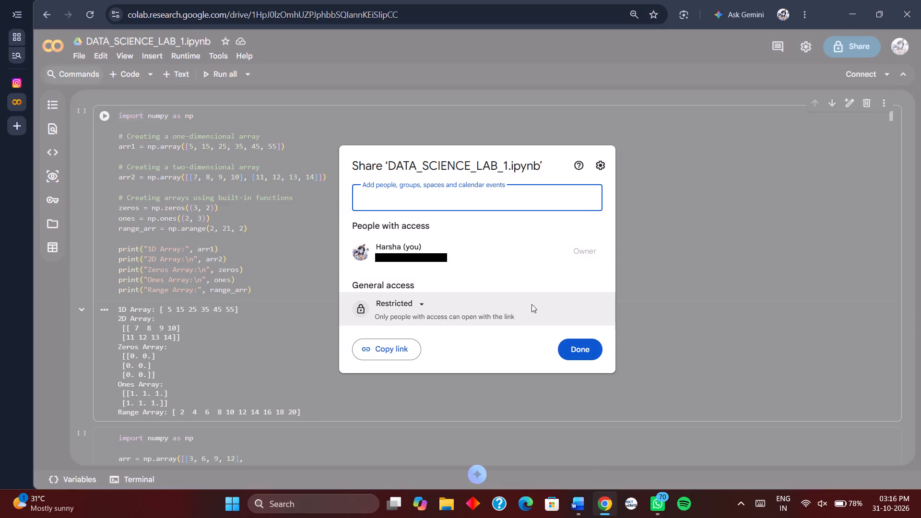
click(433, 312)
click(415, 303)
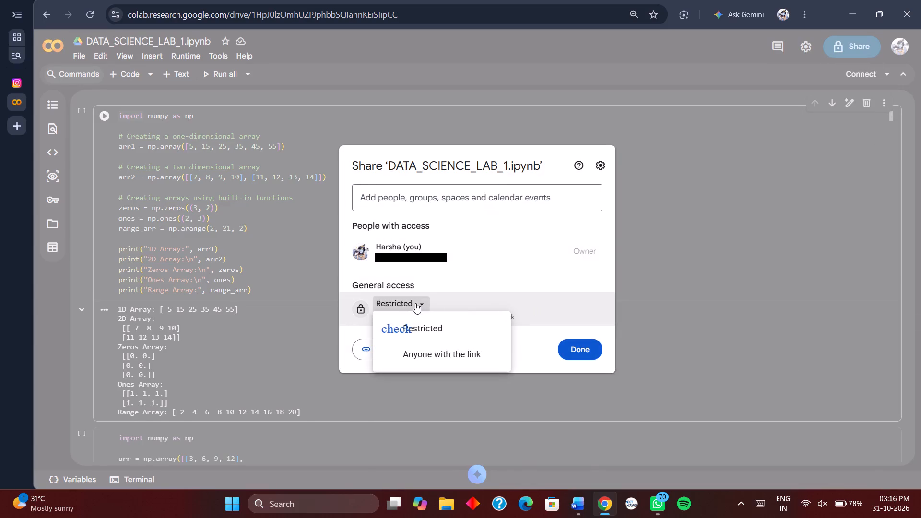
click(443, 353)
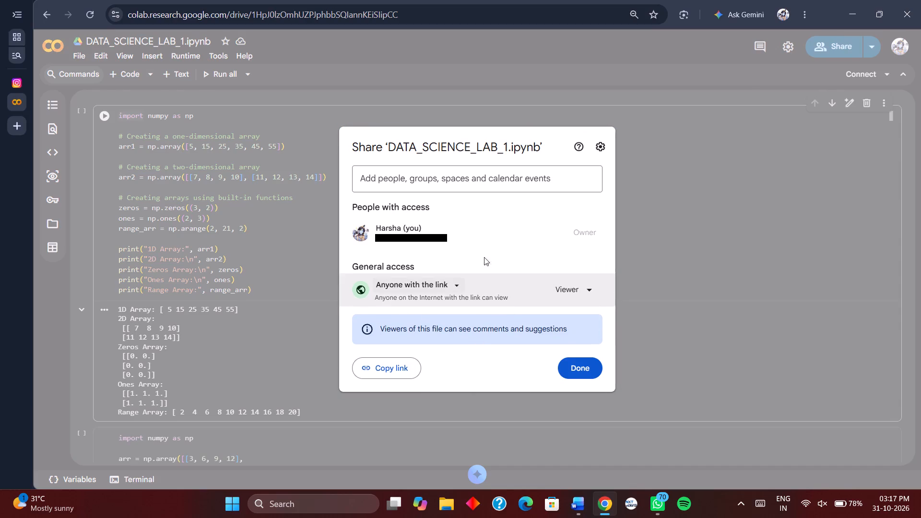
click(573, 371)
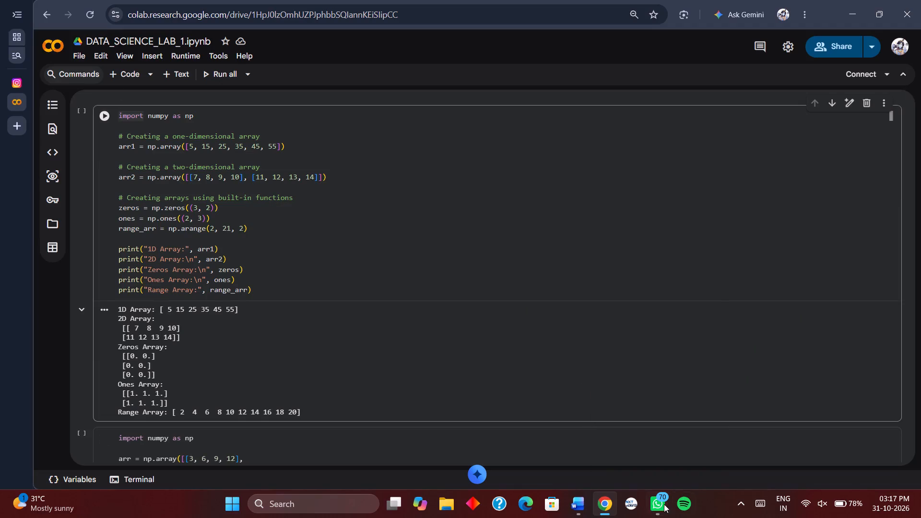
Switch to the Assignment_format document in Word, maximize its window, and set the font size of the entire text to 12.
click(574, 510)
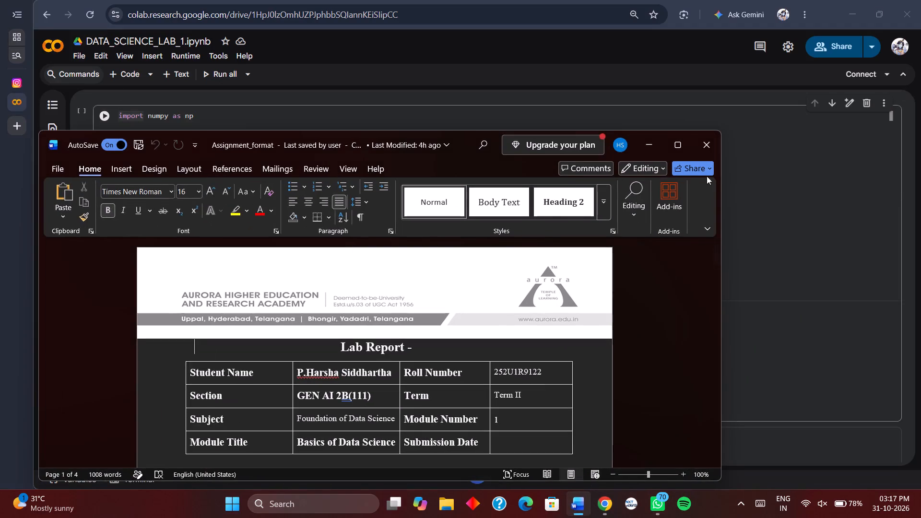
click(683, 142)
scroll(630, 326, down, 11)
scroll(640, 326, down, 15)
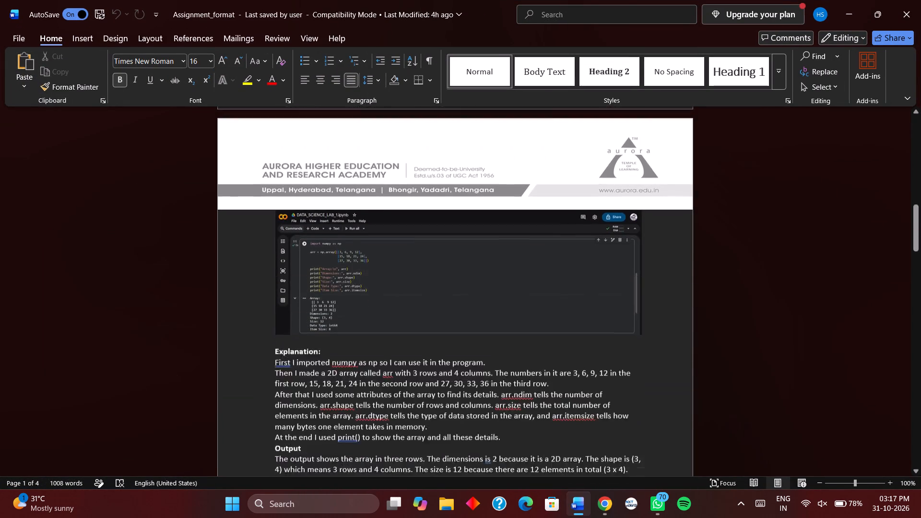
scroll(640, 326, down, 3)
click(426, 298)
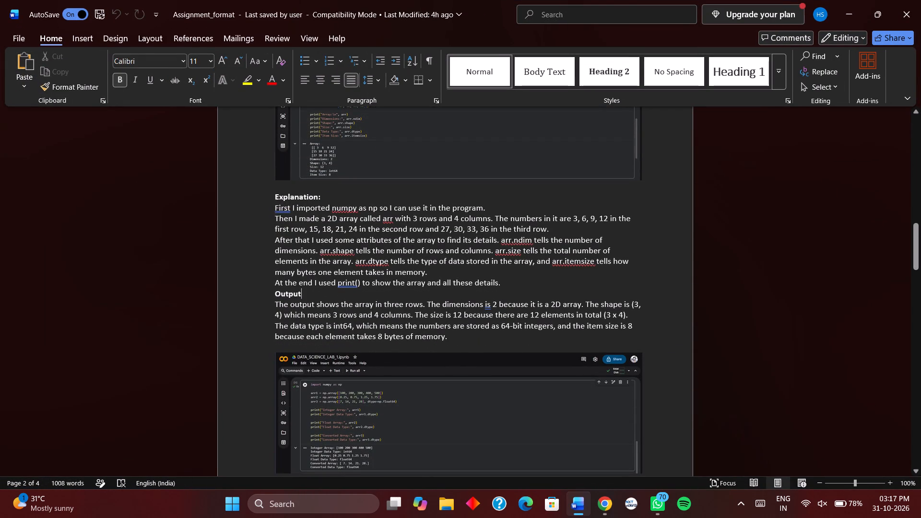
key(ctrl+a)
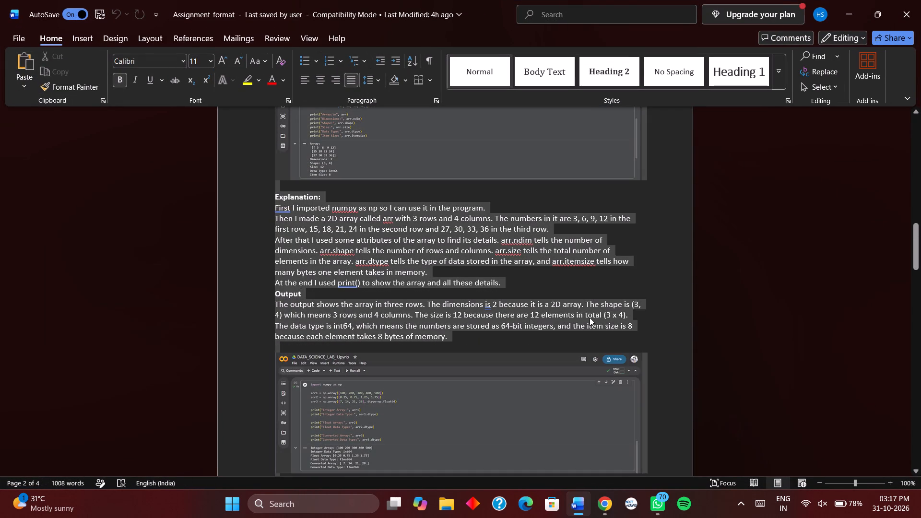
scroll(392, 163, up, 5)
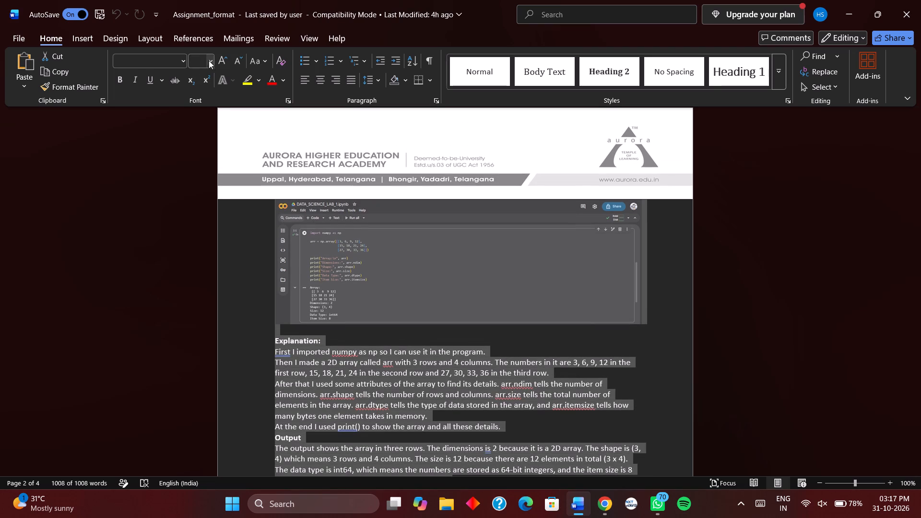
click(211, 61)
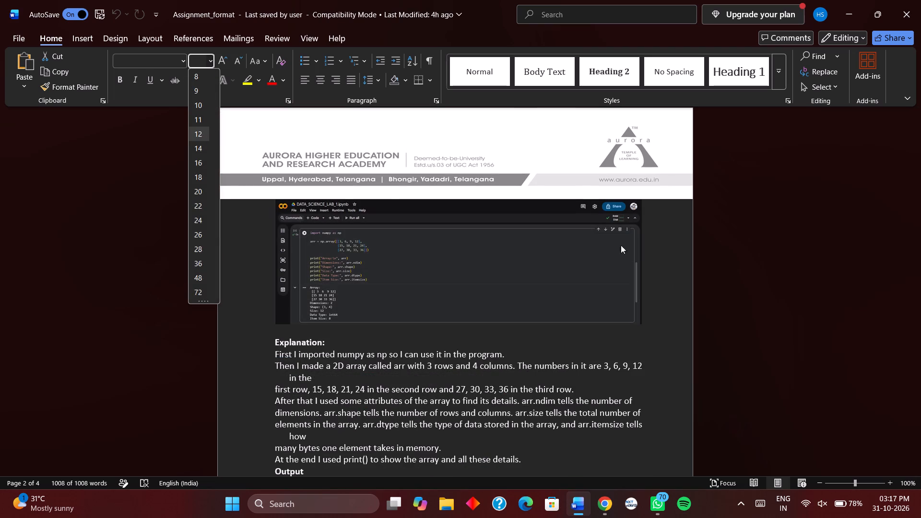
scroll(711, 252, up, 20)
scroll(711, 252, up, 4)
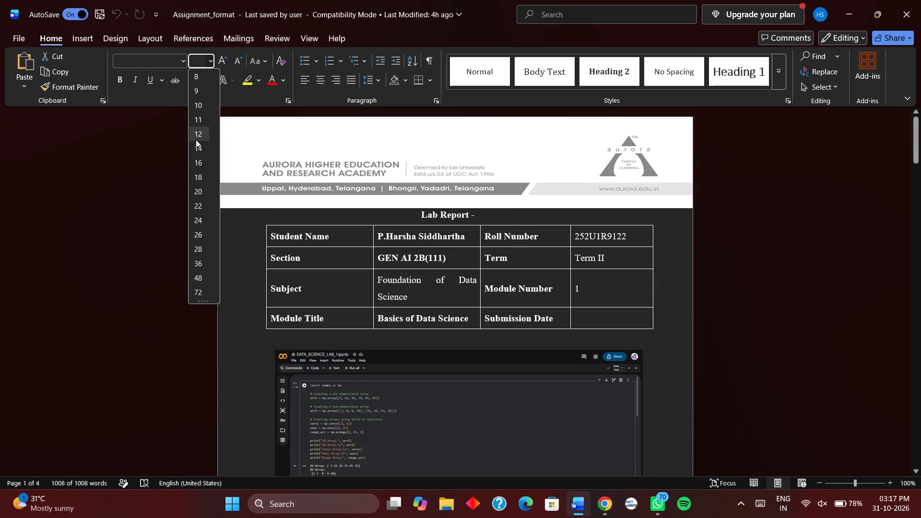
click(196, 140)
click(760, 279)
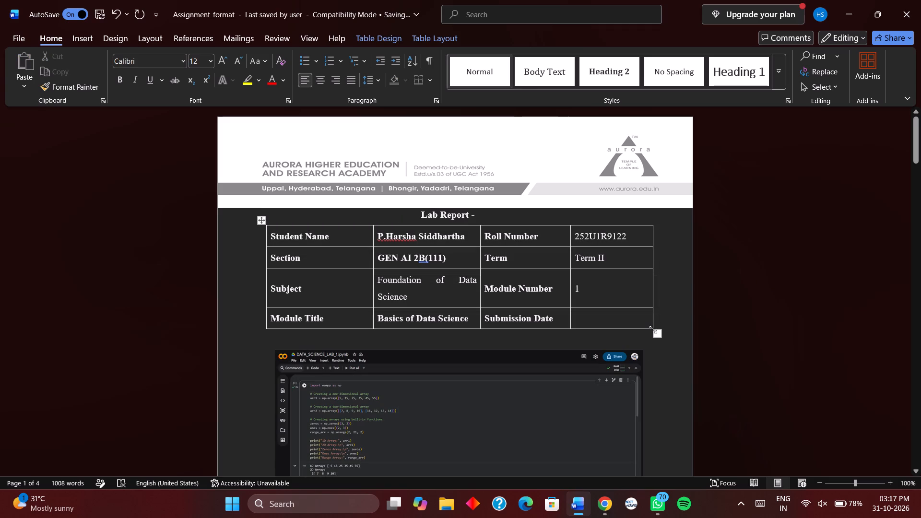
Widen the student details table and shift it toward the left page edge so it spans nearly the full page width.
drag(653, 329, 678, 329)
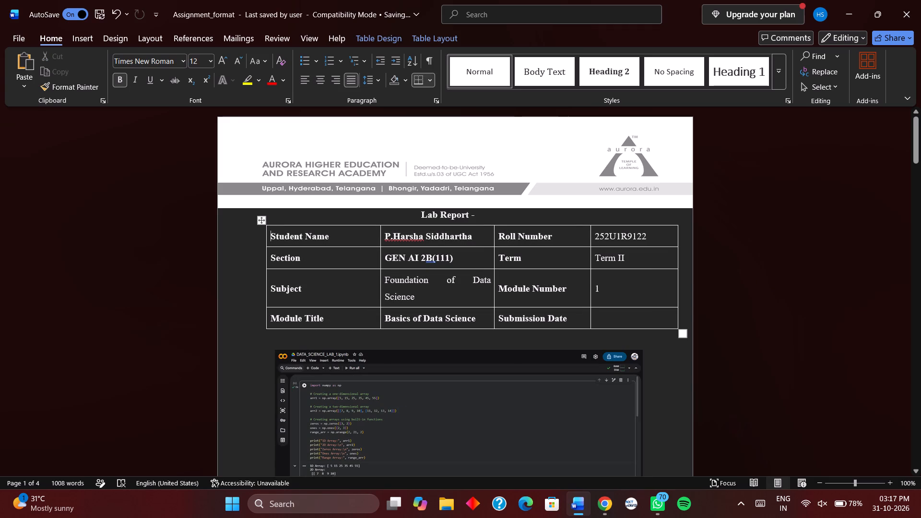
drag(261, 218, 229, 218)
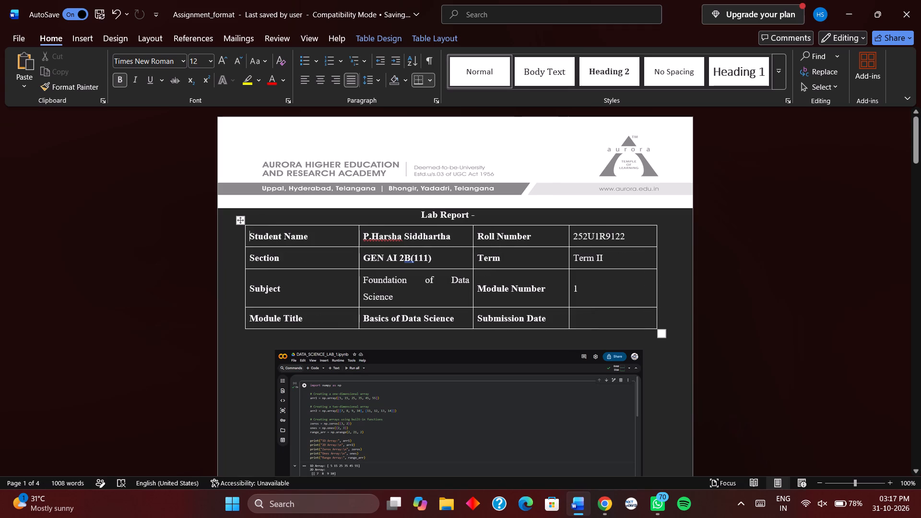
drag(657, 330, 681, 329)
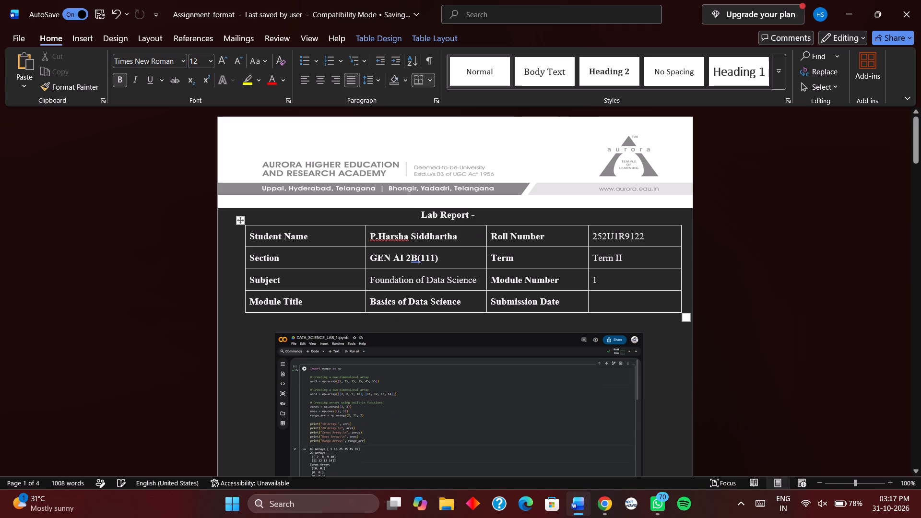
click(863, 263)
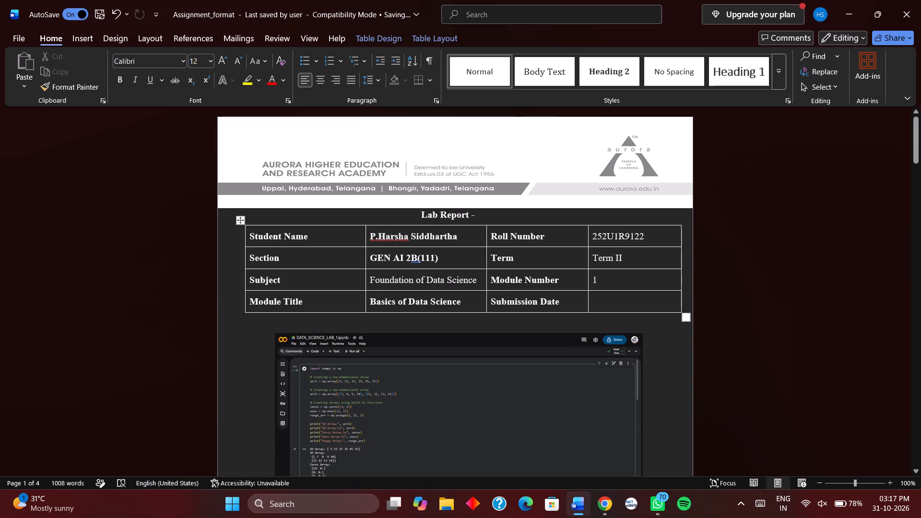
Add the number 1 after "Lab Report -" in the title above the table.
click(483, 223)
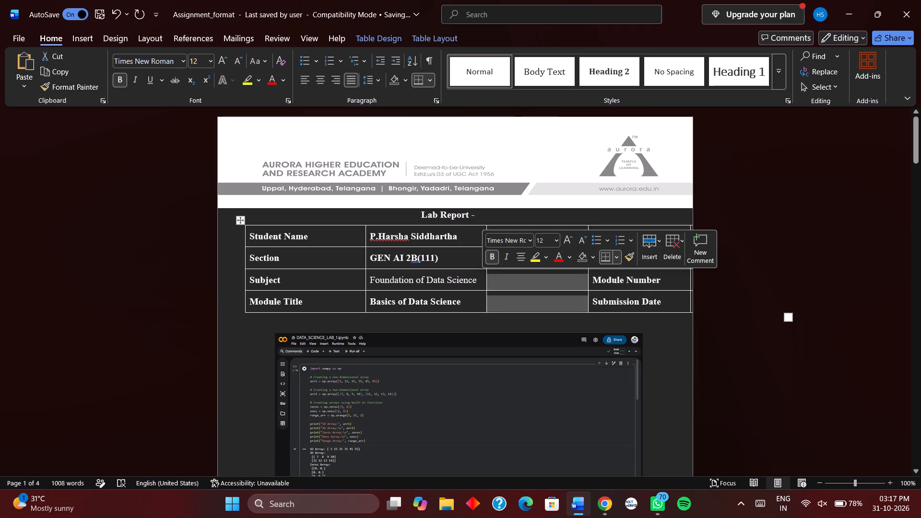
key(ctrl+z)
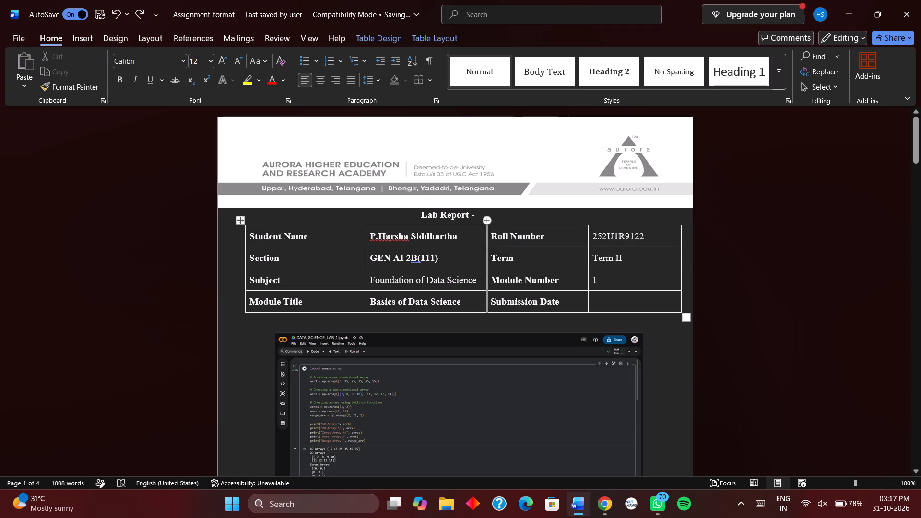
click(479, 213)
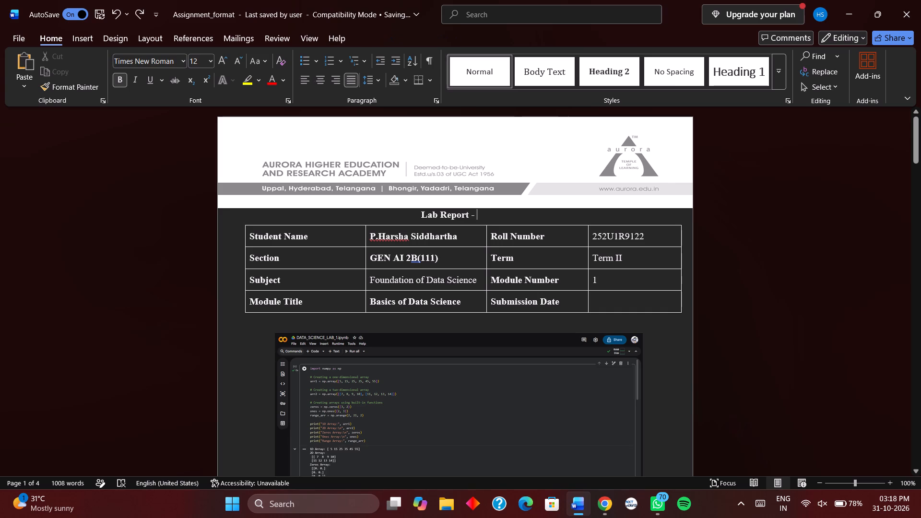
key(1)
Put "made a" on its own unindented line in the first Explanation section by replacing the preceding space with a paragraph break.
scroll(627, 252, down, 7)
scroll(620, 309, down, 6)
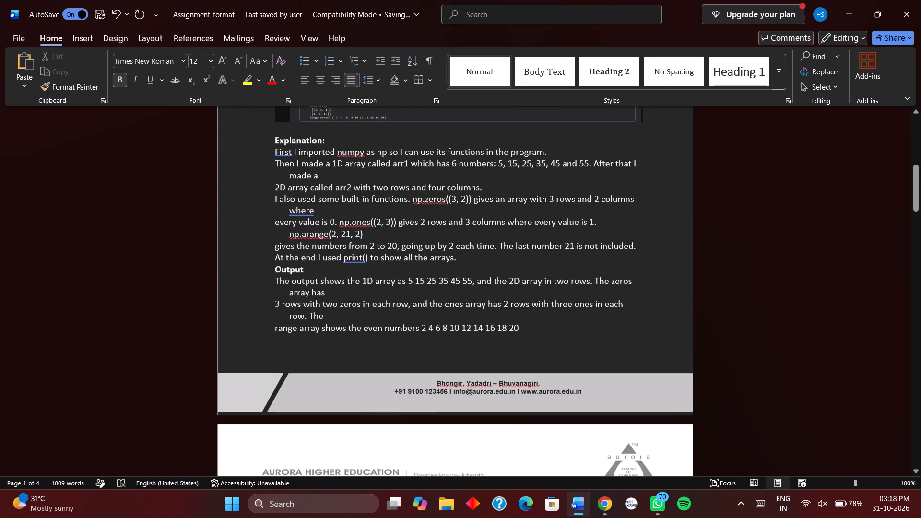
click(288, 174)
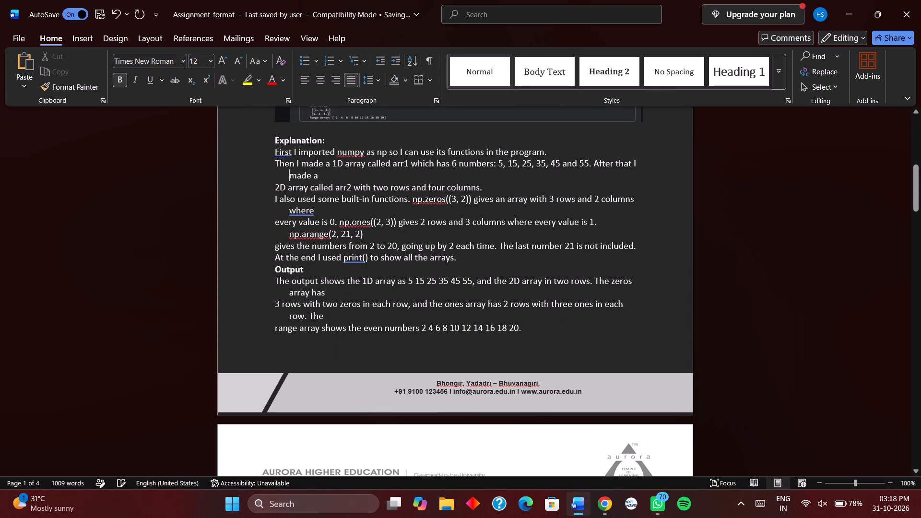
key(BackSpace)
key(Return)
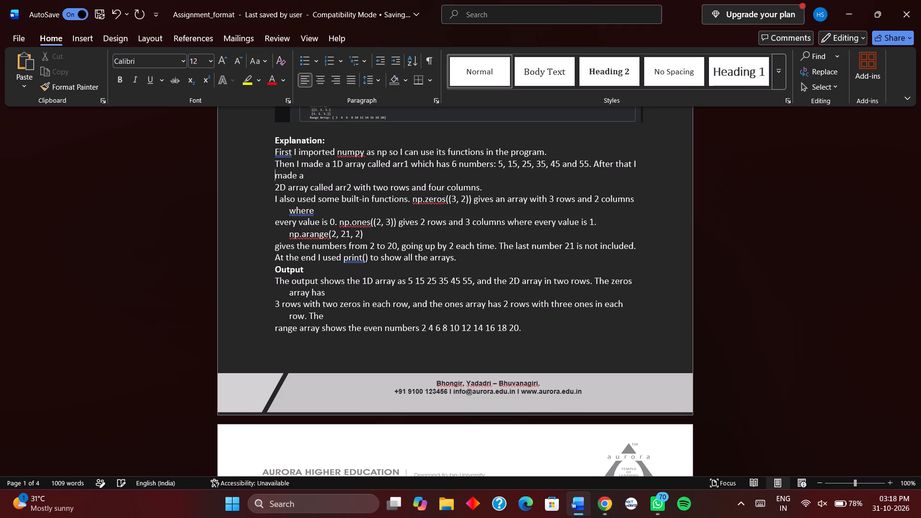
Start a new unindented line at "where" in the first Explanation and join "every value is 0." to it with a space.
key(Down)
key(Down)
key(Down)
key(BackSpace)
key(Return)
key(Down)
key(BackSpace)
key(BackSpace)
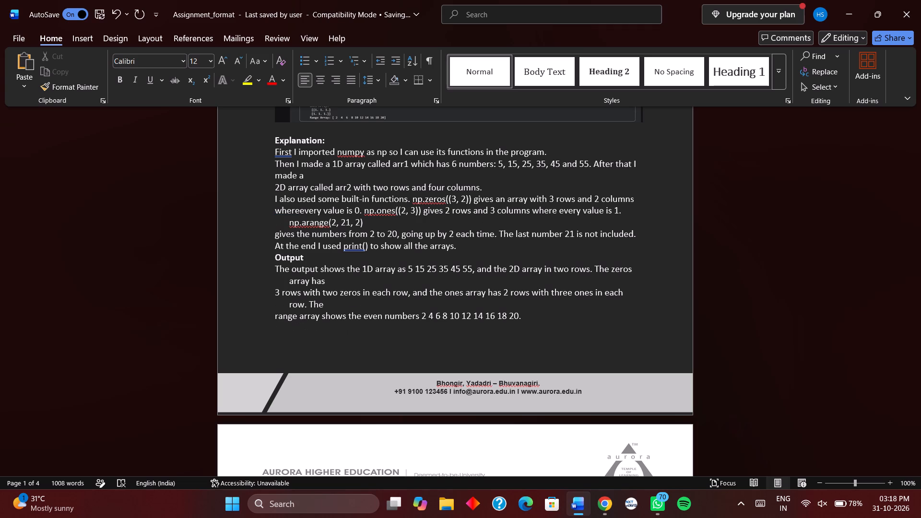
key(space)
Put "np.arange(2, 21, 2)" on its own unindented line in the first Explanation section.
key(Down)
key(Down)
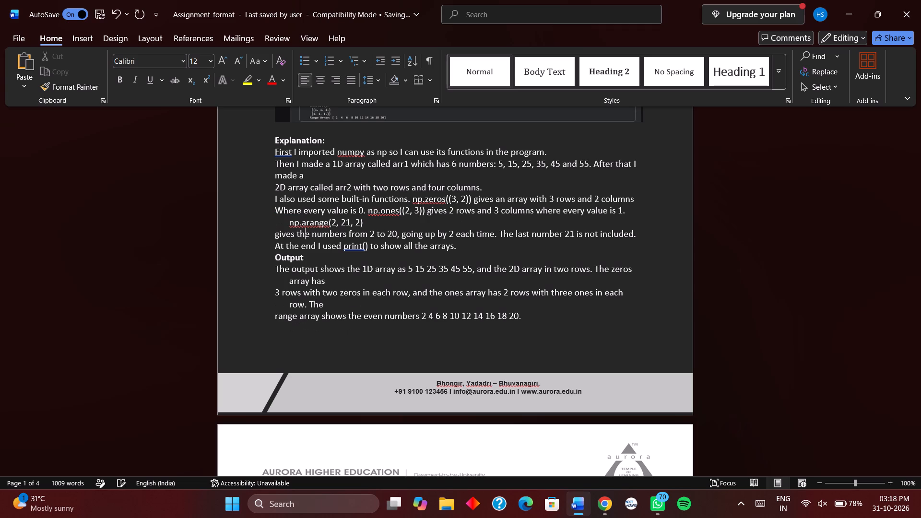
key(Left)
key(Up)
key(Up)
key(Down)
key(Left)
key(Left)
key(BackSpace)
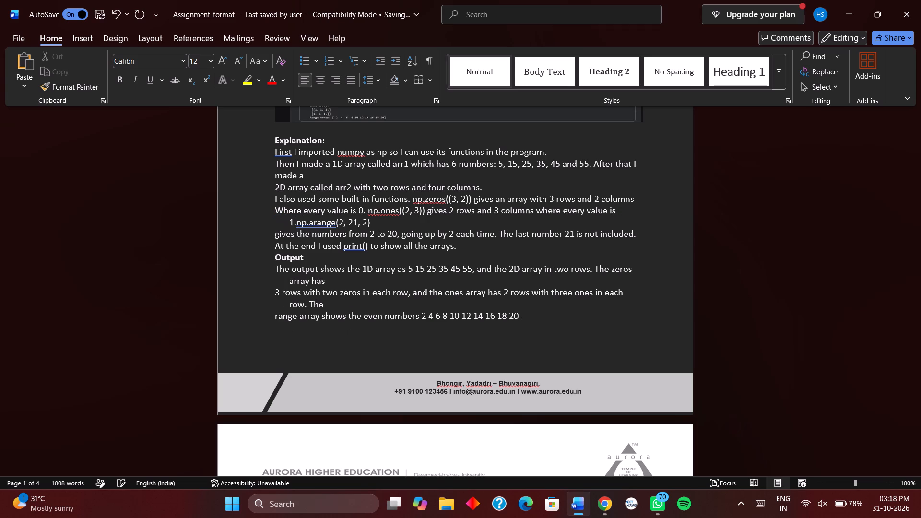
key(Return)
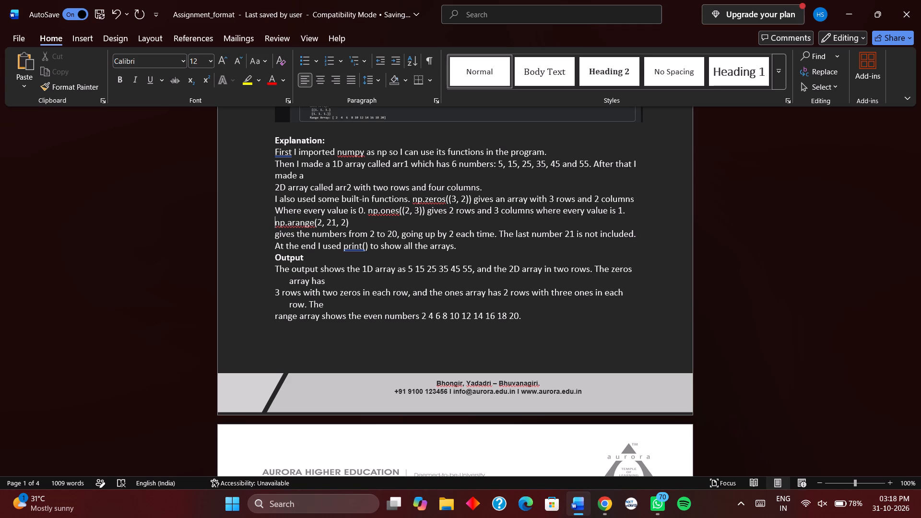
Put "array has" on its own unindented line in the first Output section.
key(Down)
key(Down)
key(Down)
key(Down)
key(Down)
key(BackSpace)
key(Return)
Repeat the last paragraph break six times before "3 rows with two zeros in each row" in the first Output section.
key(Down)
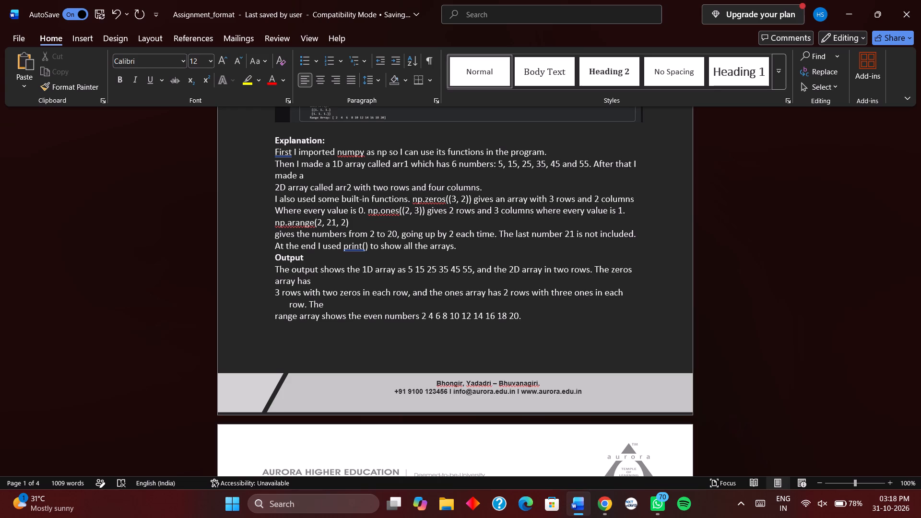
scroll(306, 181, down, 5)
scroll(81, 126, down, 11)
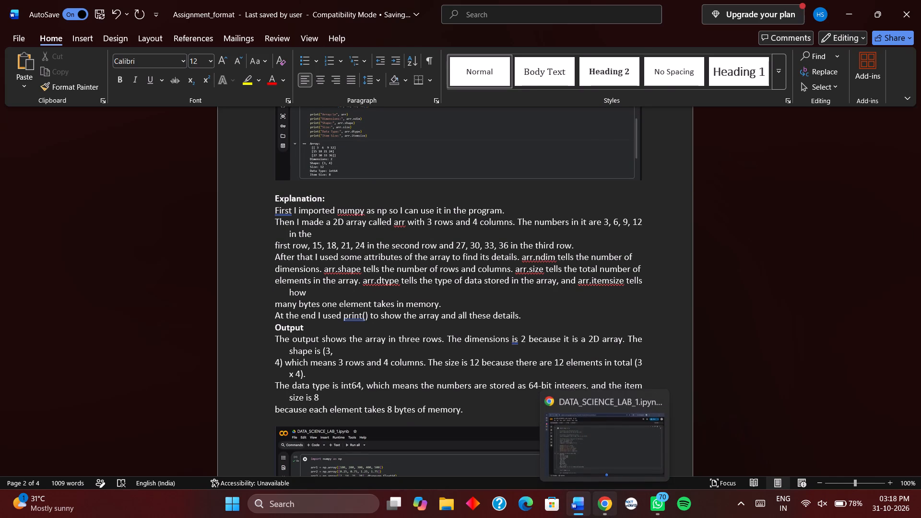
scroll(775, 341, up, 10)
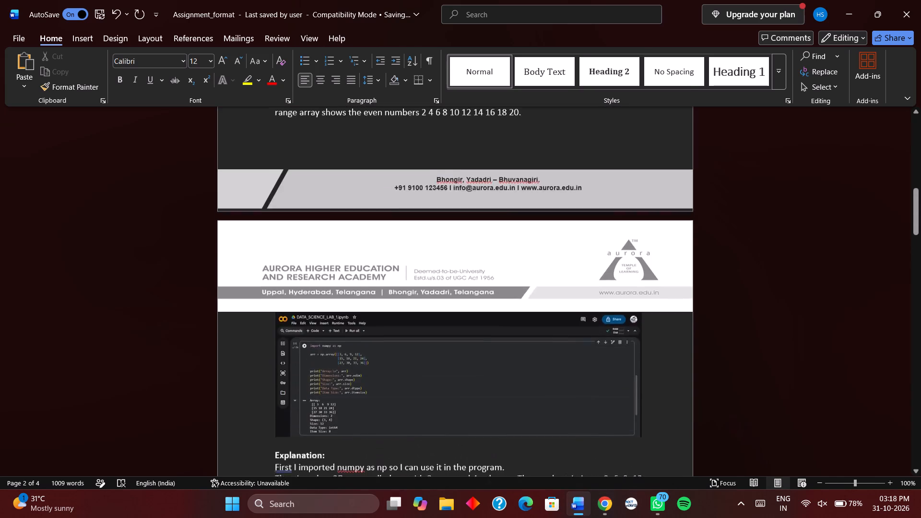
scroll(776, 341, up, 6)
key(ctrl+y)
key(ctrl+y)
key(ctrl+y)
key(ctrl+y)
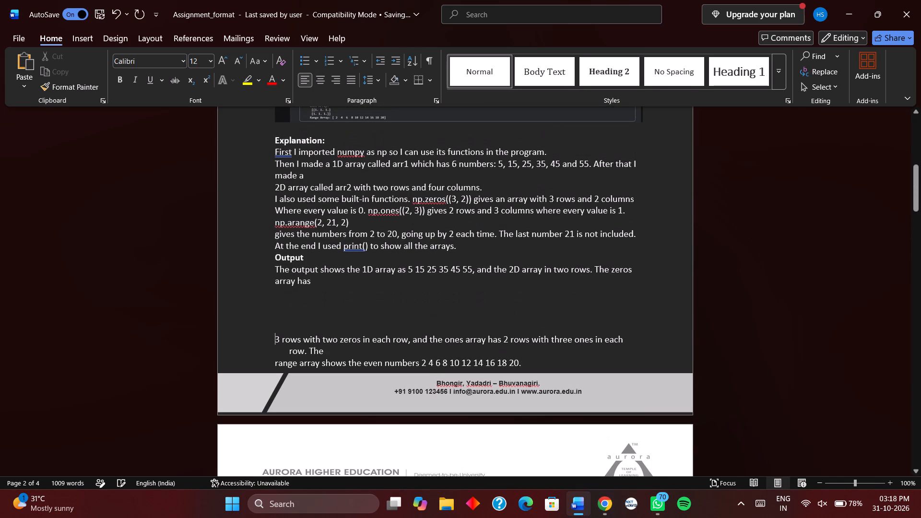
key(ctrl+y)
key(ctrl+y)
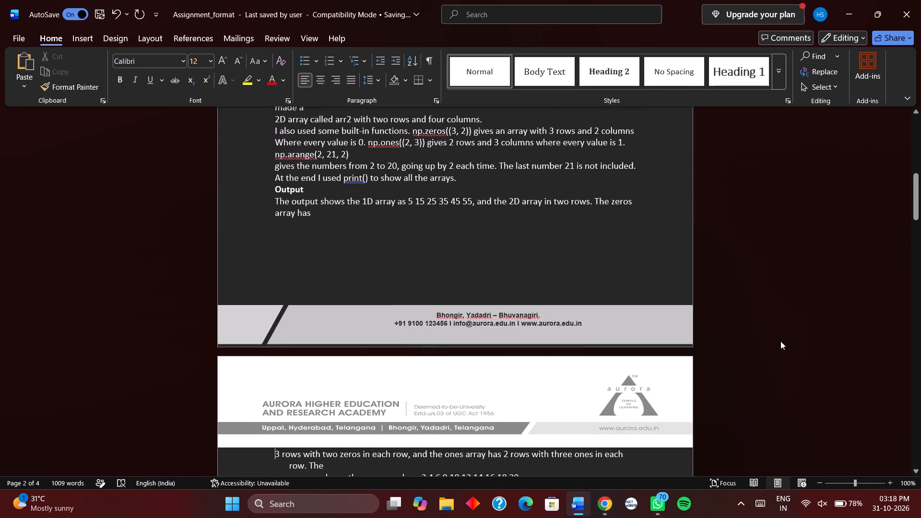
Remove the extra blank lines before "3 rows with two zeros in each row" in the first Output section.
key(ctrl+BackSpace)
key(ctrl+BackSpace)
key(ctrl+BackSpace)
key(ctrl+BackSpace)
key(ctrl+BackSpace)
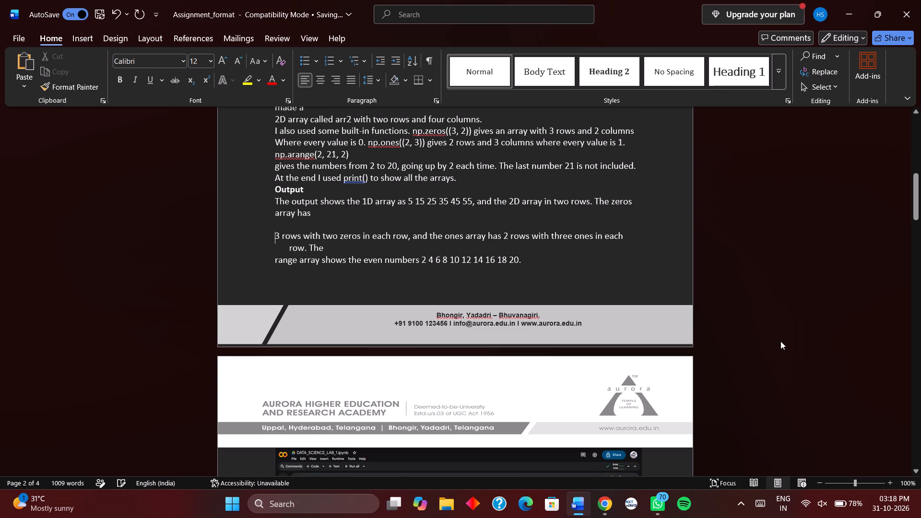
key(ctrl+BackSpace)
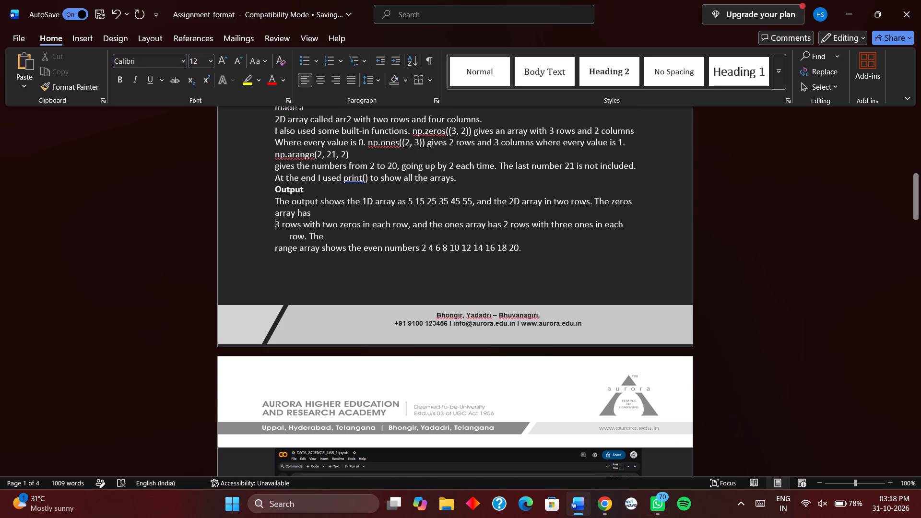
Search Google for "redo shortcut" in a new Chrome tab and return to the Word report.
click(613, 516)
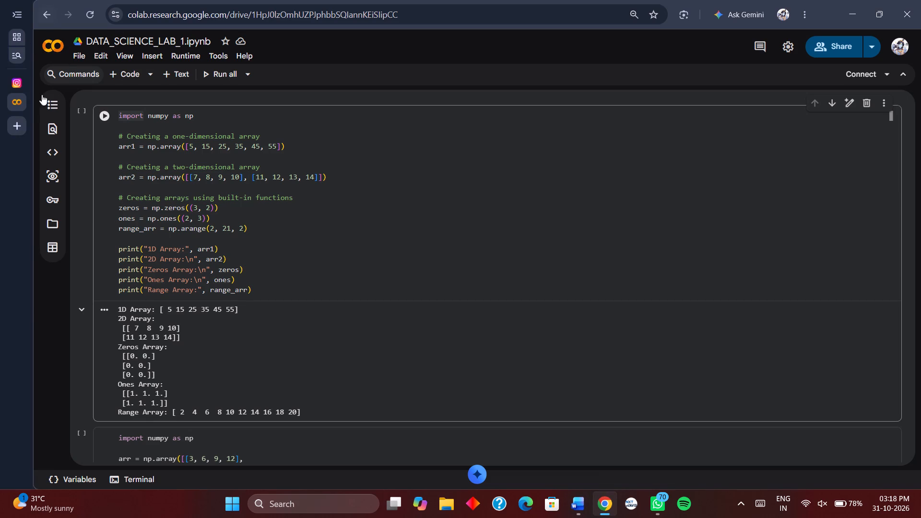
click(21, 130)
click(436, 179)
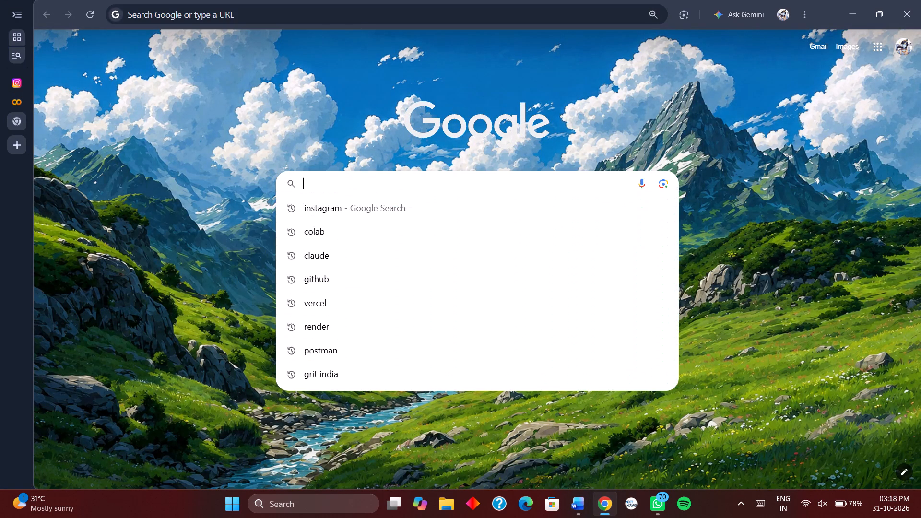
text(redo)
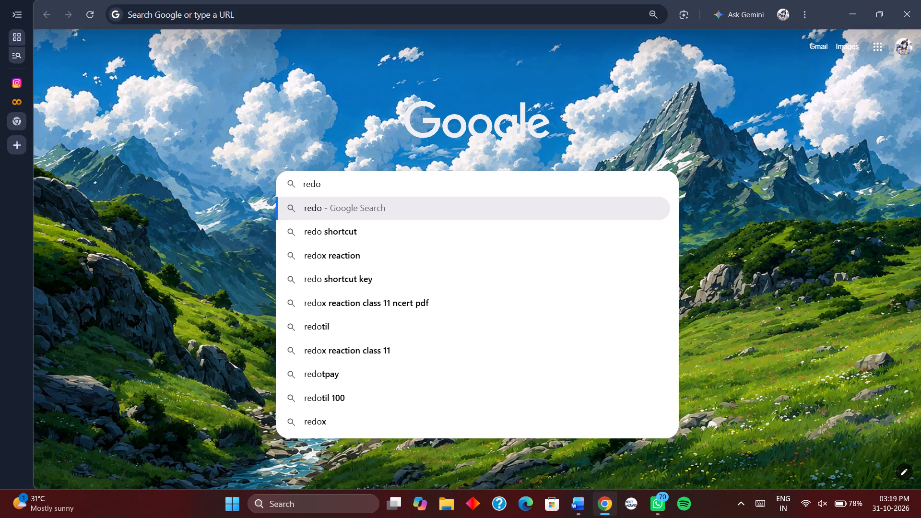
click(371, 229)
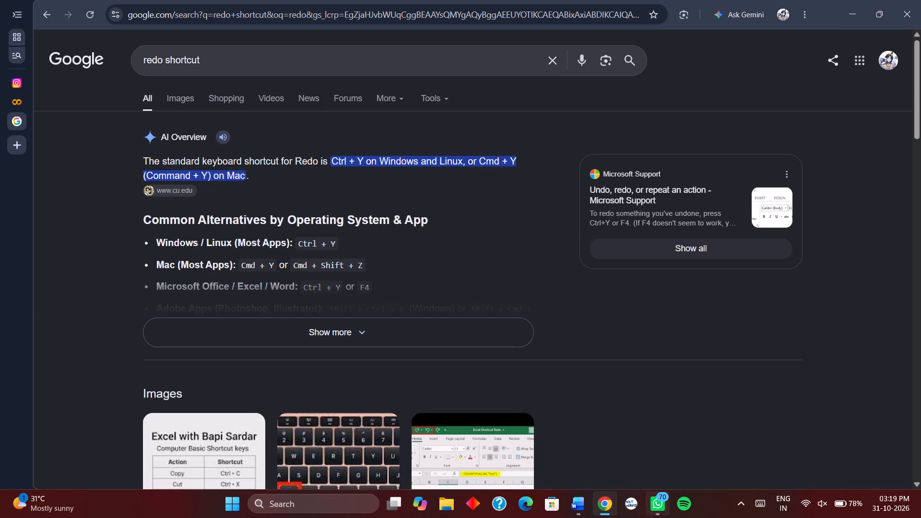
click(585, 508)
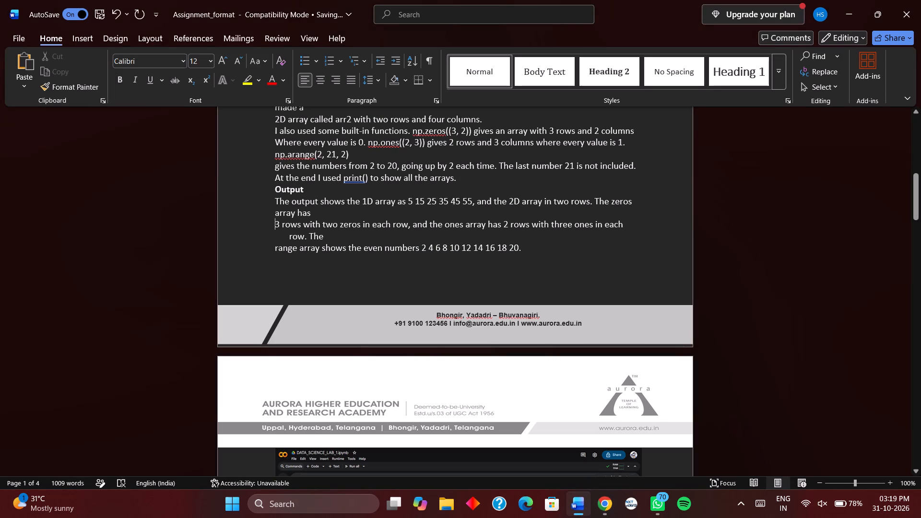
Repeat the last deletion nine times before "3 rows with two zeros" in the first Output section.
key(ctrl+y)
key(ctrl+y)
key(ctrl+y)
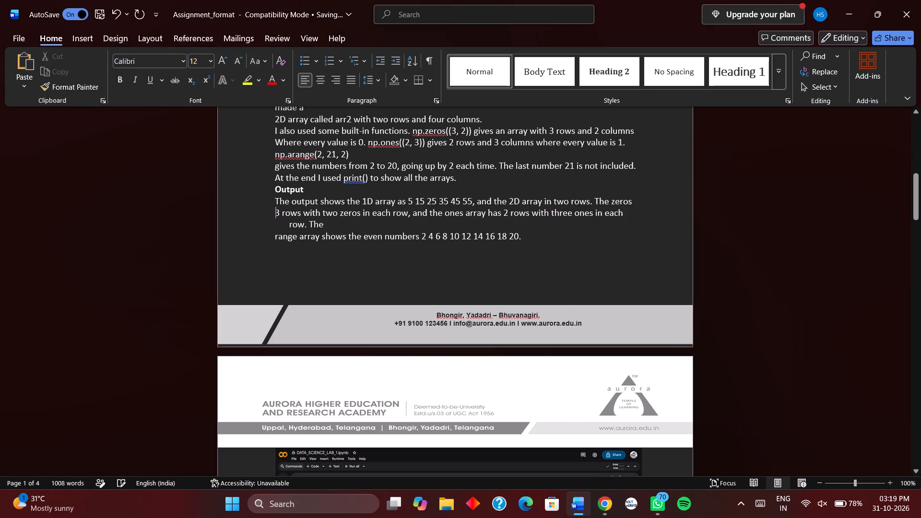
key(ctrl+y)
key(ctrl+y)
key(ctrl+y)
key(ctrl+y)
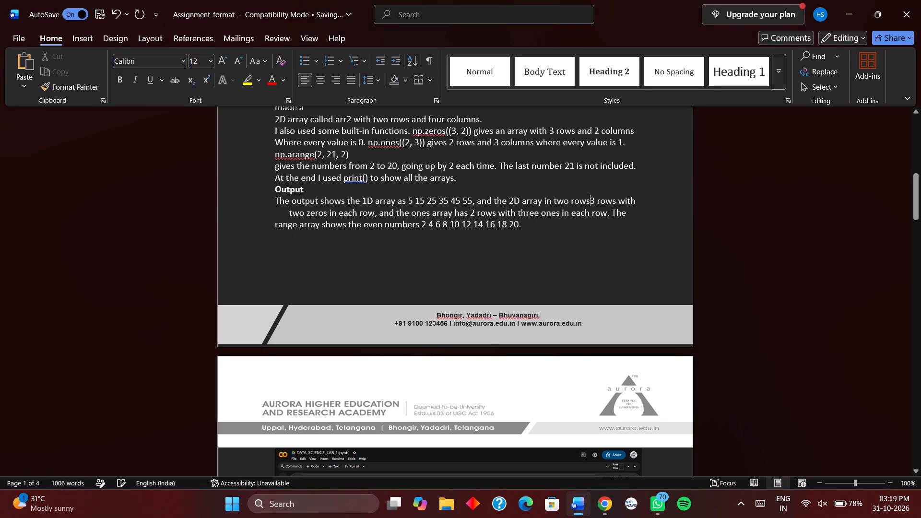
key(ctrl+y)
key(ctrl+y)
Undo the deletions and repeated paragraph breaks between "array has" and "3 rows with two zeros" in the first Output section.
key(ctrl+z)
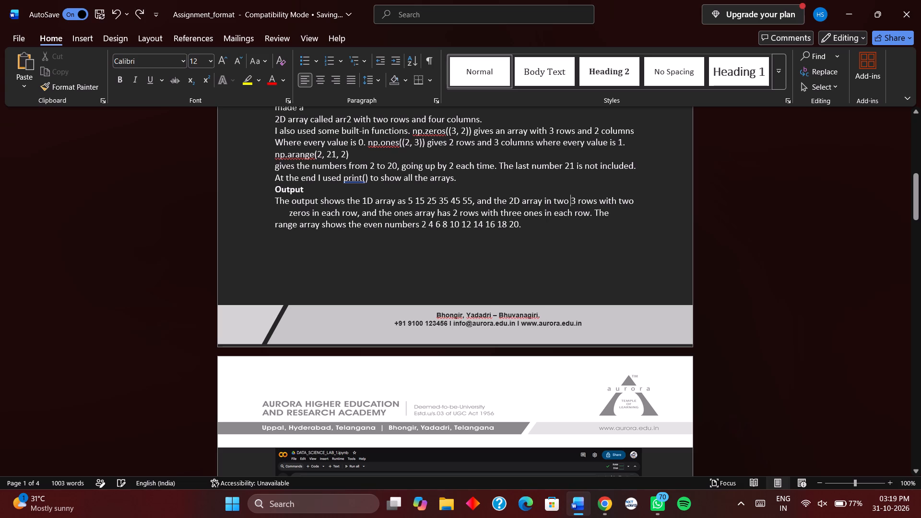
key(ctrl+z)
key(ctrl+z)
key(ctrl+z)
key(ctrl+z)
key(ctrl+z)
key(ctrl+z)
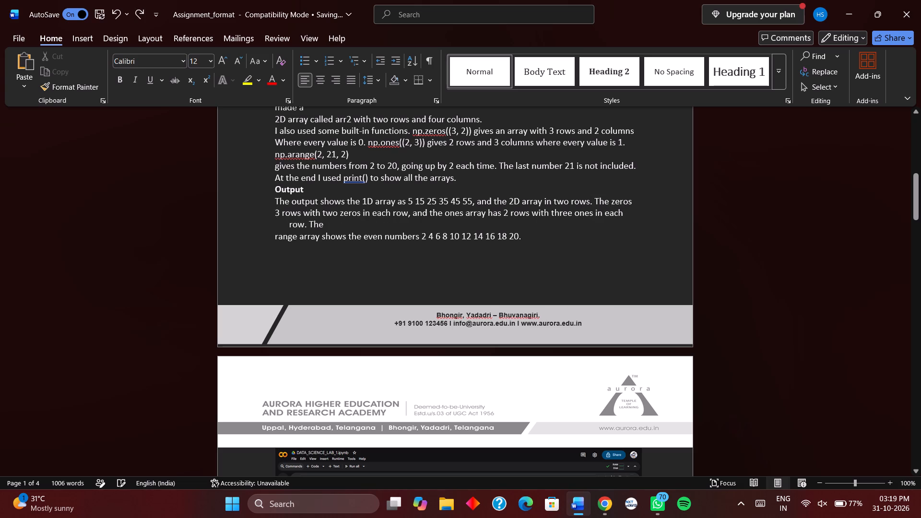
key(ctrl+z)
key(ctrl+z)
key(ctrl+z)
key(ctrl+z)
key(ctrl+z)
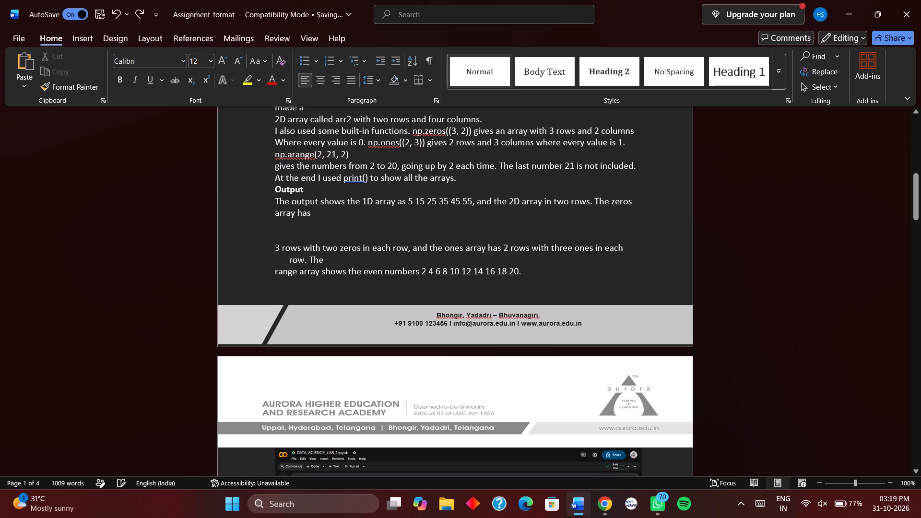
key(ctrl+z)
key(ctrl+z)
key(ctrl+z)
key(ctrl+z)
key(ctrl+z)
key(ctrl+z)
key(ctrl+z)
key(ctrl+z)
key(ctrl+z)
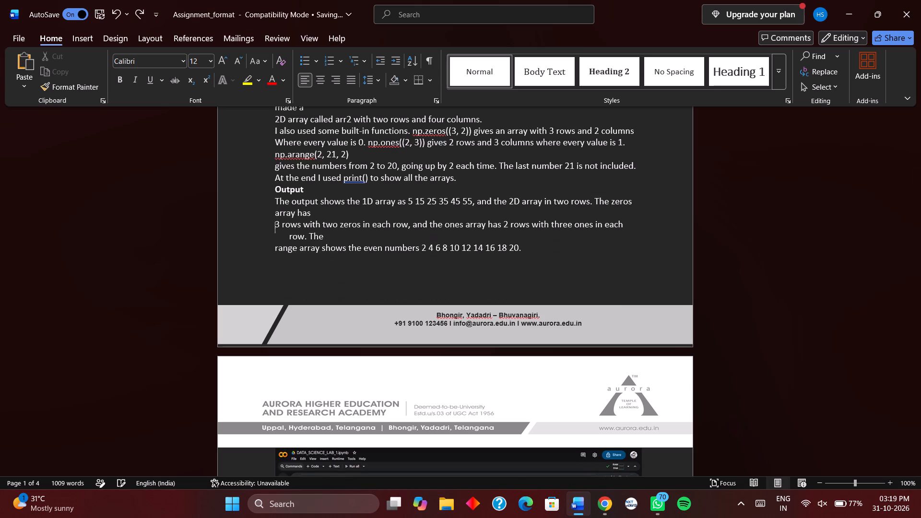
Undo the remaining edits back to the report's original line breaks, title, details table width and font sizes.
key(ctrl+z)
key(ctrl+z)
key(ctrl+z)
key(ctrl+z)
key(ctrl+z)
key(ctrl+z)
key(ctrl+z)
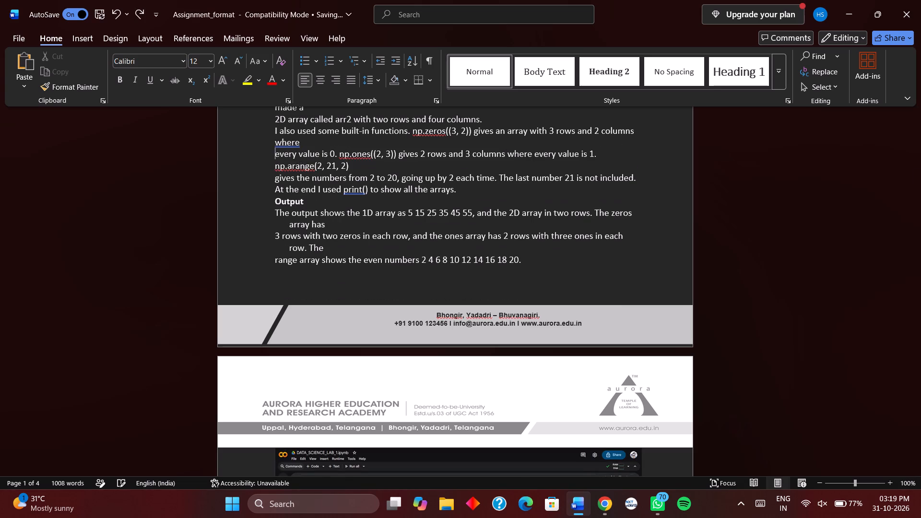
key(ctrl+z)
key(ctrl+z)
key(ctrl+z)
key(ctrl+z)
key(ctrl+z)
key(ctrl+z)
key(ctrl+z)
key(ctrl+z)
key(ctrl+z)
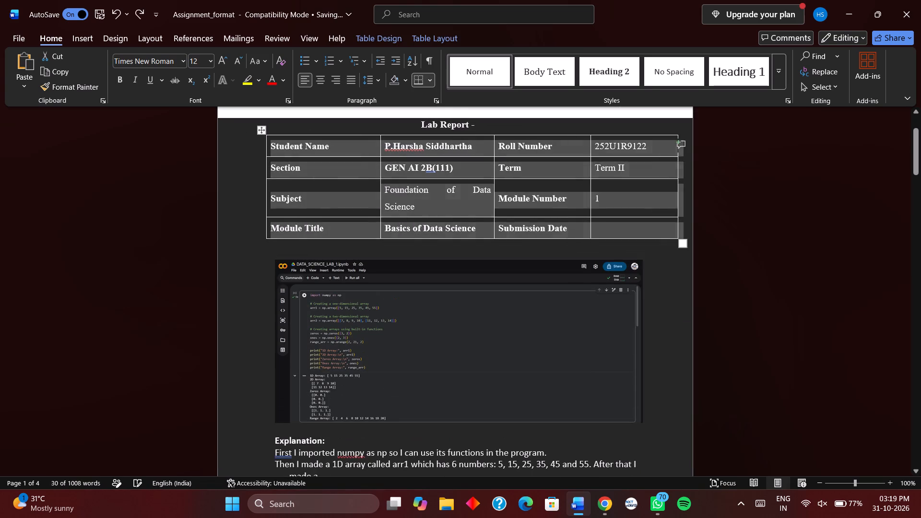
key(ctrl+z)
key(ctrl+z)
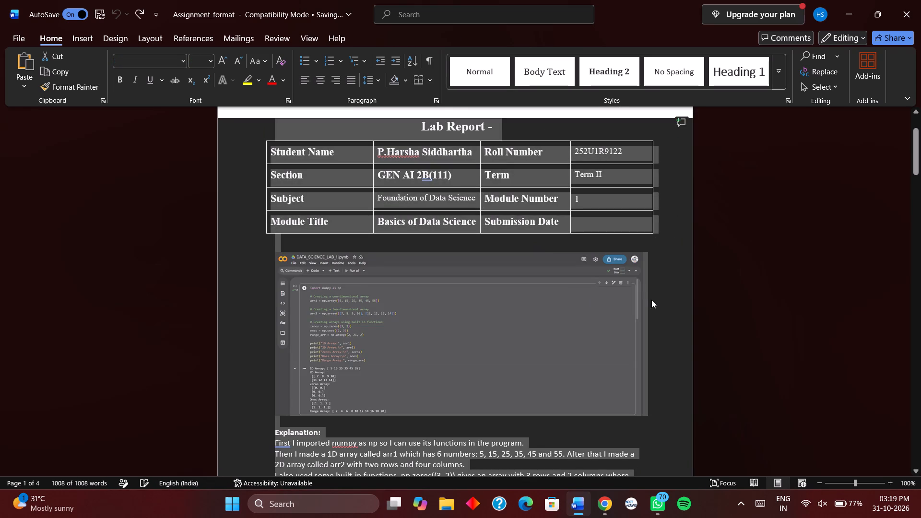
click(834, 264)
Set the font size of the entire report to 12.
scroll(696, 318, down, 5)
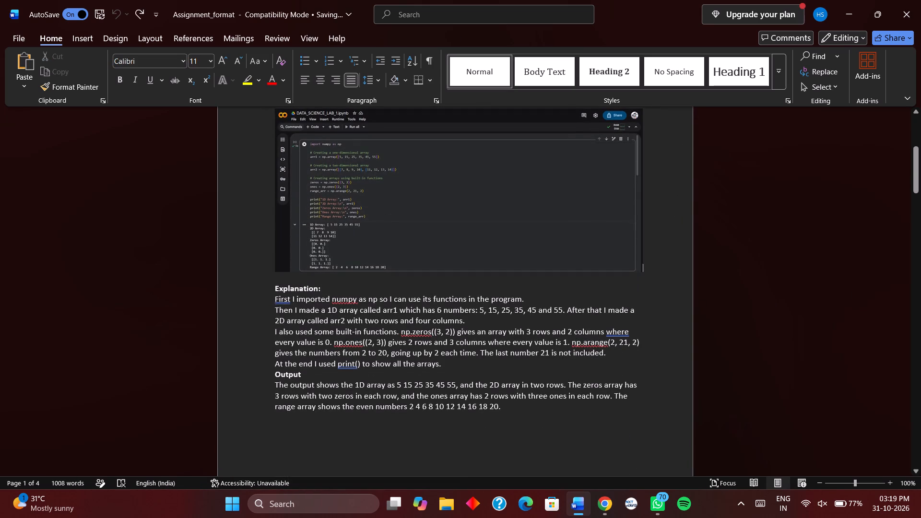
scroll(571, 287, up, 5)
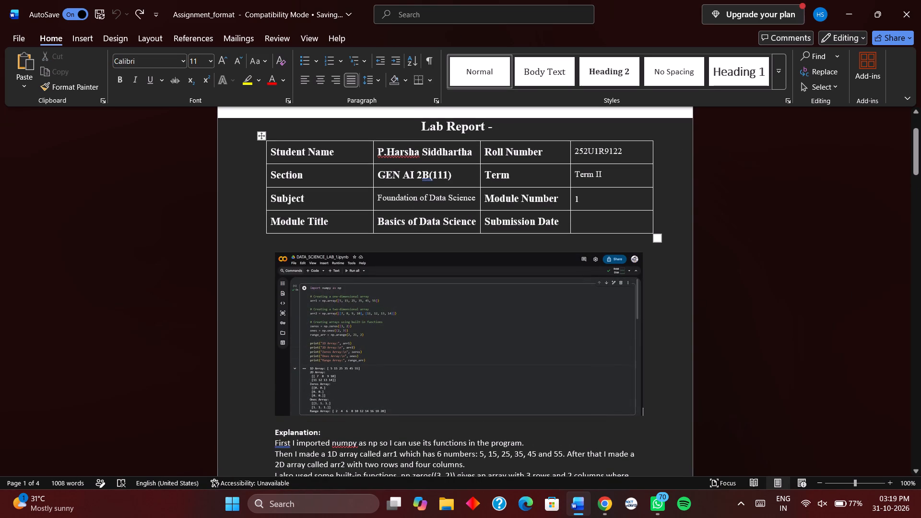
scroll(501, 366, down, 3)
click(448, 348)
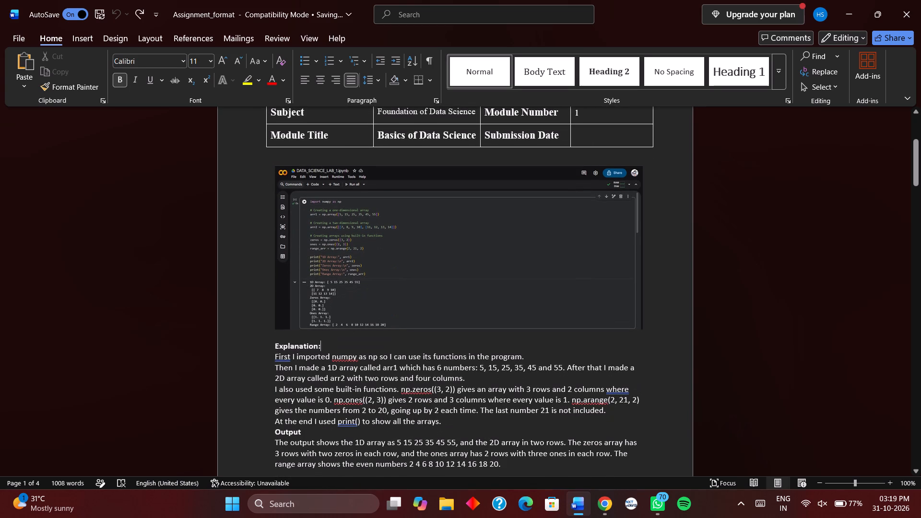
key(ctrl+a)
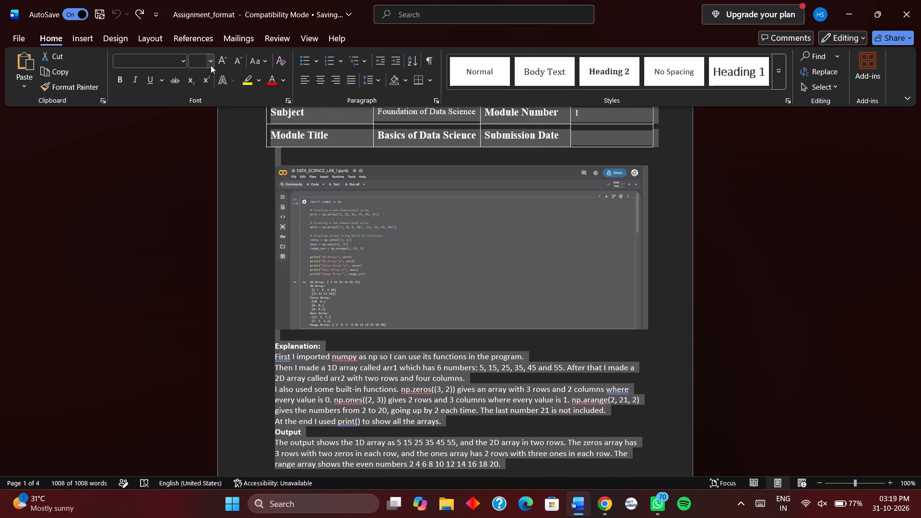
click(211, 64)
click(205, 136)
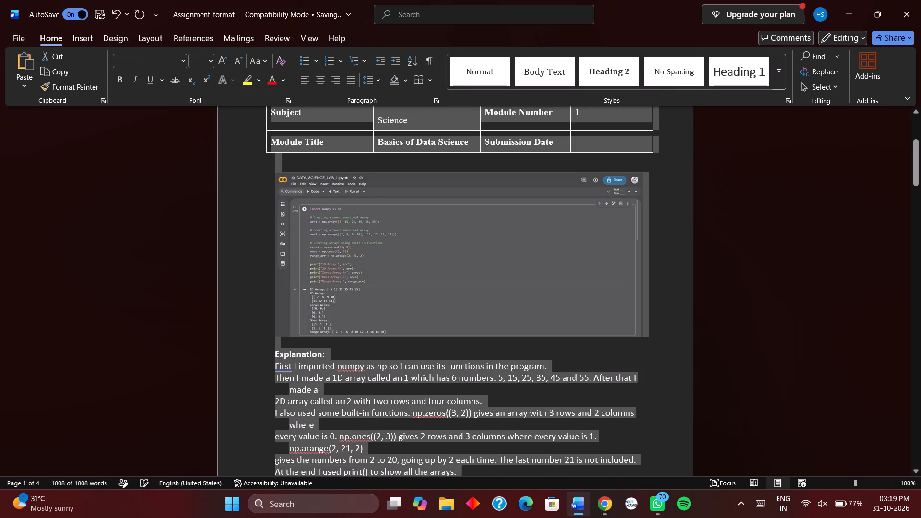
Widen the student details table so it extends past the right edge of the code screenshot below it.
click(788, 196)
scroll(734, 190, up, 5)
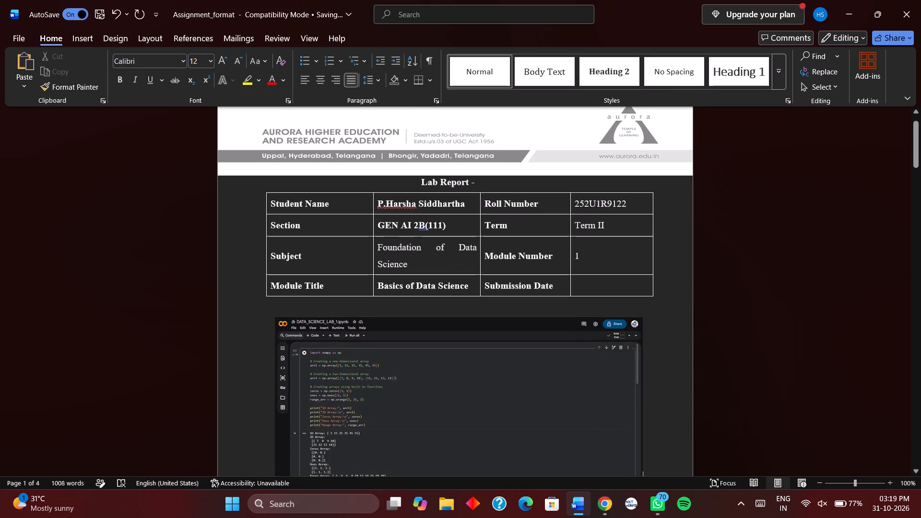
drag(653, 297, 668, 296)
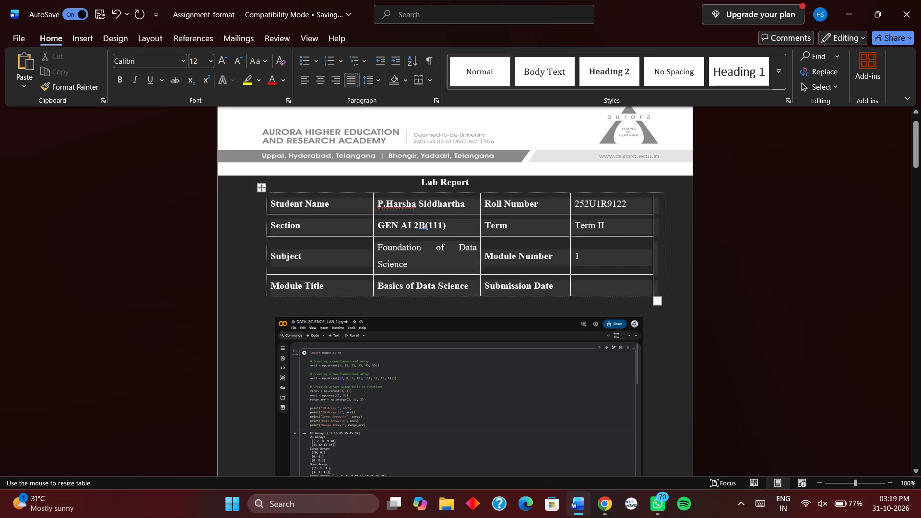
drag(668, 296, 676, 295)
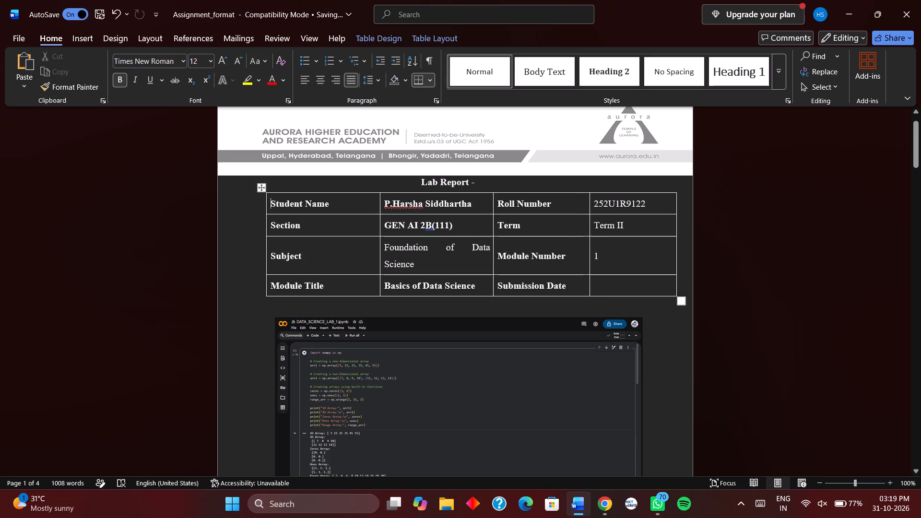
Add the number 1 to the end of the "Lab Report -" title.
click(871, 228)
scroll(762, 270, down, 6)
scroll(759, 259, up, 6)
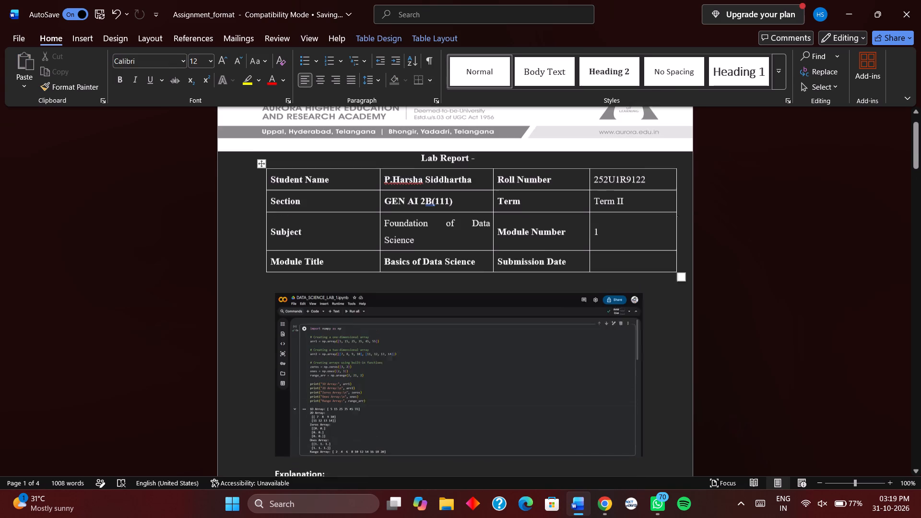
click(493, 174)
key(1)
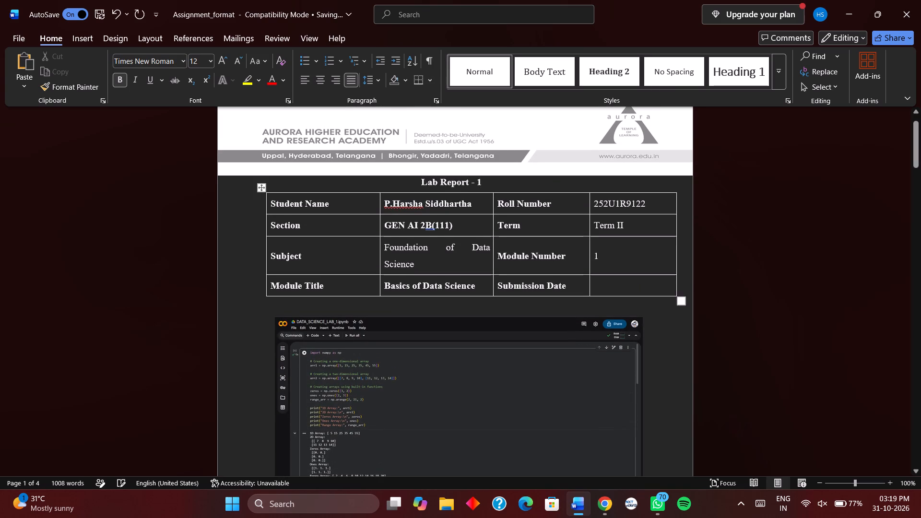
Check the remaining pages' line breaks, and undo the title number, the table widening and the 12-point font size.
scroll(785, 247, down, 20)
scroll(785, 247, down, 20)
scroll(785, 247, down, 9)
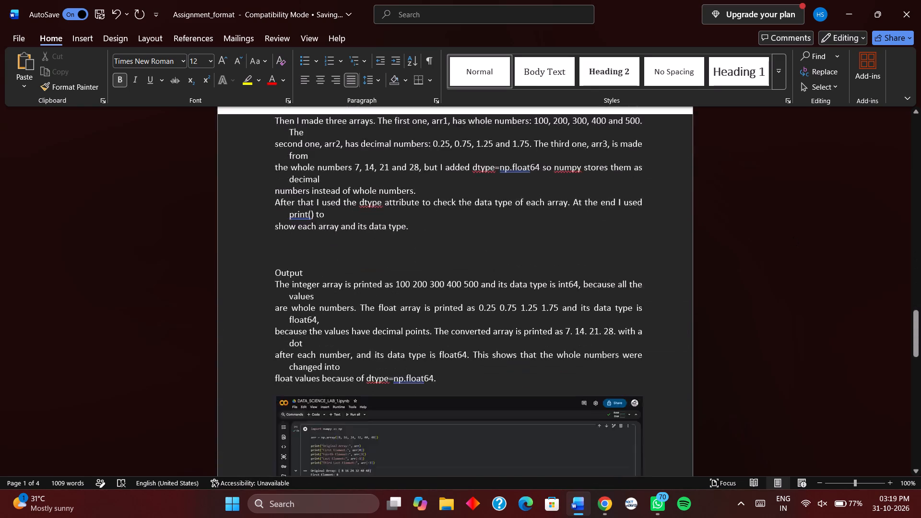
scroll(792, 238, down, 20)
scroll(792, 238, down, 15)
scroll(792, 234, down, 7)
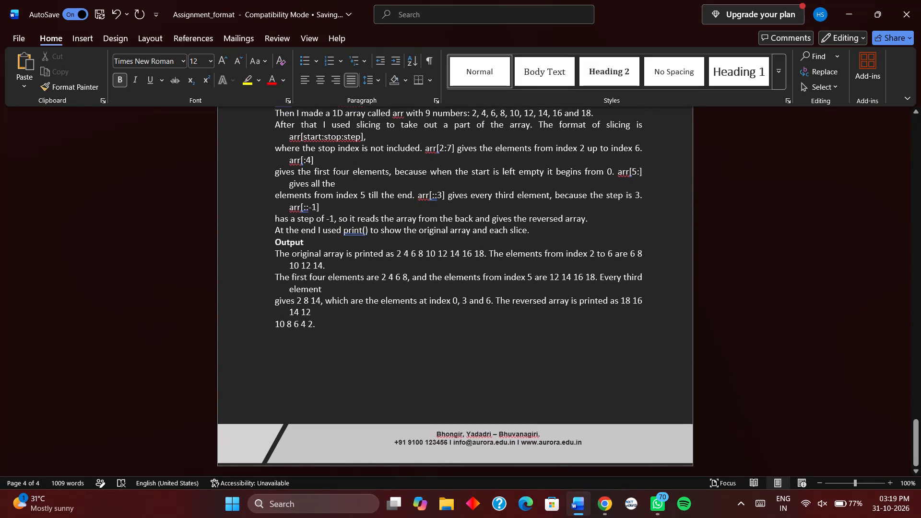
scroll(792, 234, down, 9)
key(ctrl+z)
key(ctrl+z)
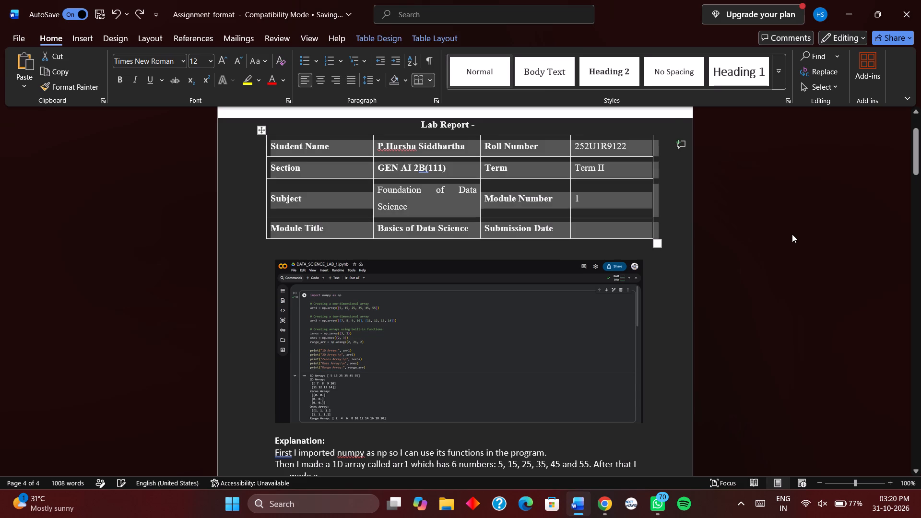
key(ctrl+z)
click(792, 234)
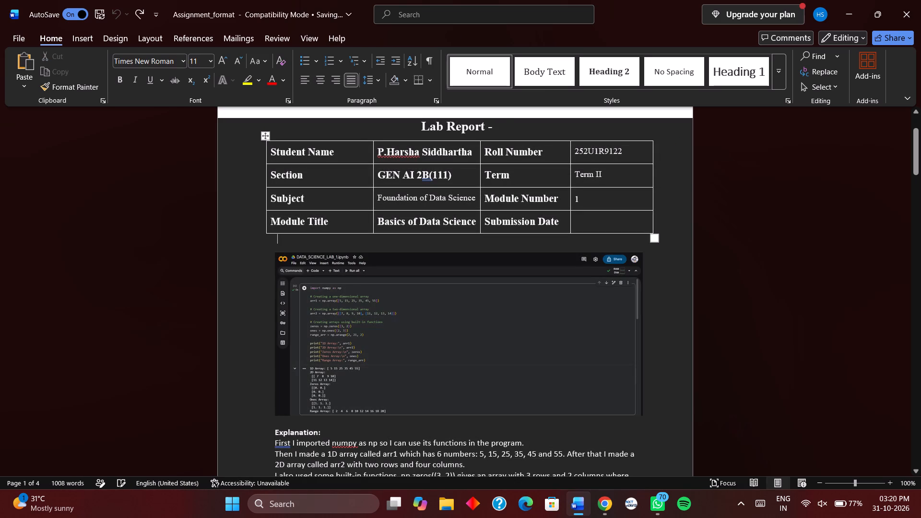
Complete the report title as "Lab Report - 1" in its original formatting.
click(507, 135)
key(1)
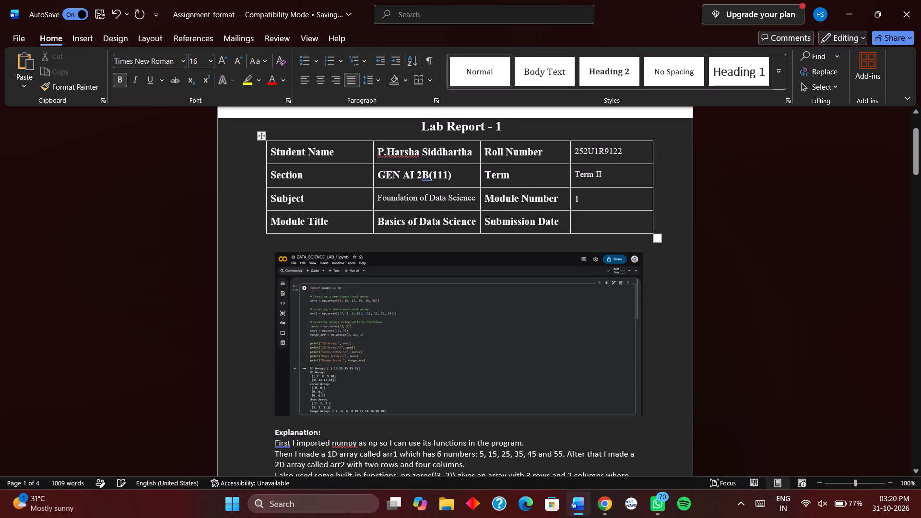
Review the layout and line breaks of the Explanation and Output sections across the report, and return to the first page.
scroll(759, 185, down, 20)
scroll(759, 185, down, 9)
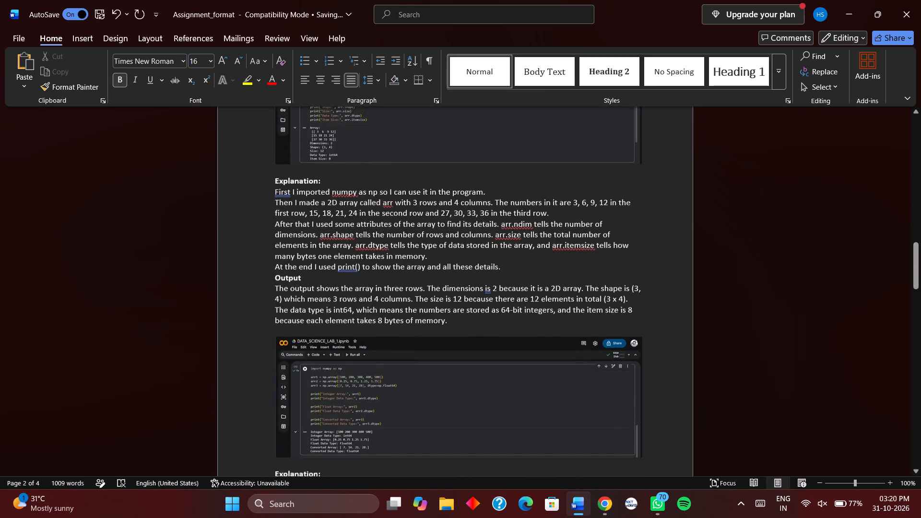
scroll(755, 186, down, 17)
scroll(755, 186, down, 6)
scroll(755, 186, up, 8)
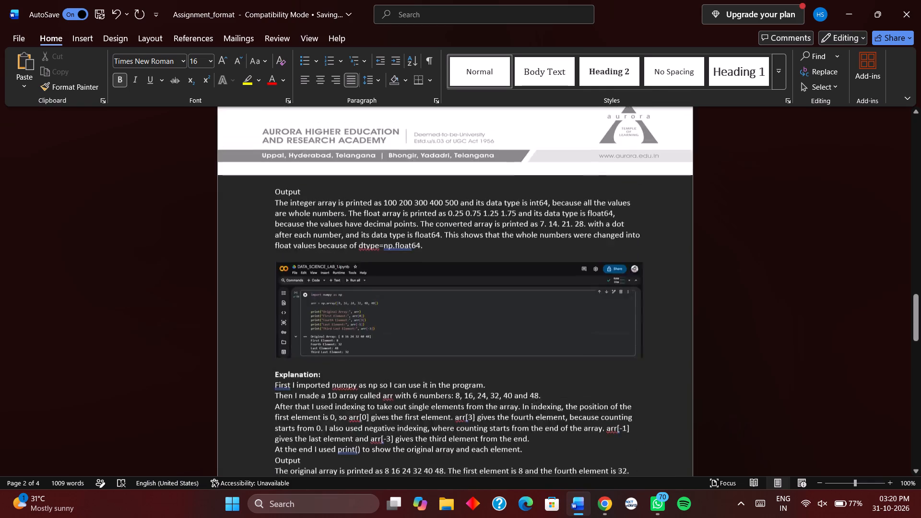
scroll(755, 186, up, 6)
drag(917, 270, 904, 138)
click(904, 138)
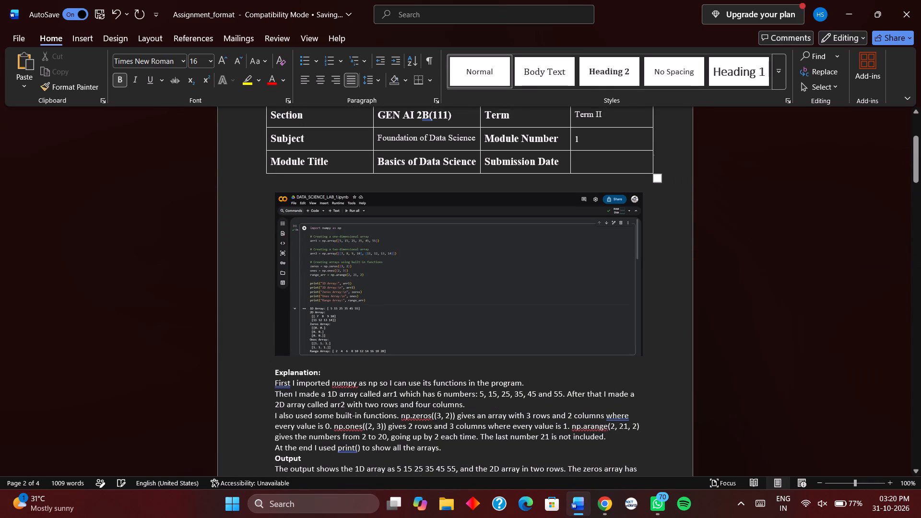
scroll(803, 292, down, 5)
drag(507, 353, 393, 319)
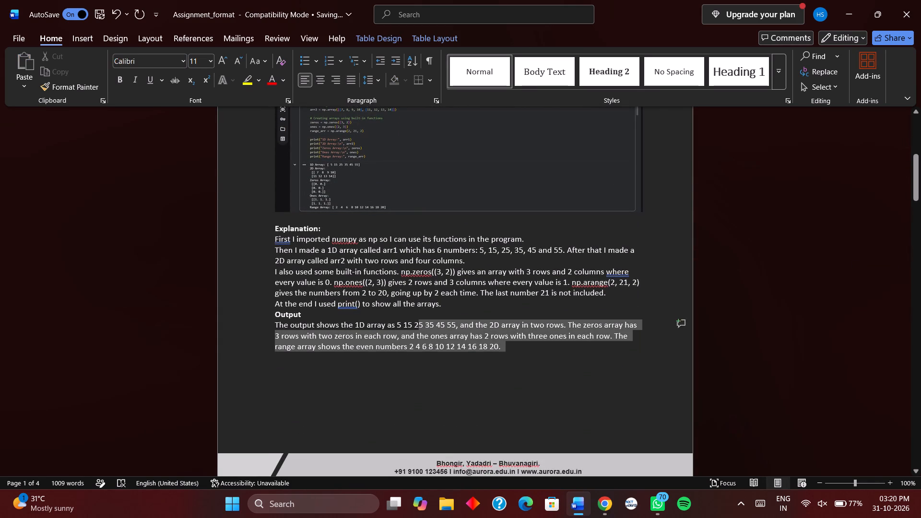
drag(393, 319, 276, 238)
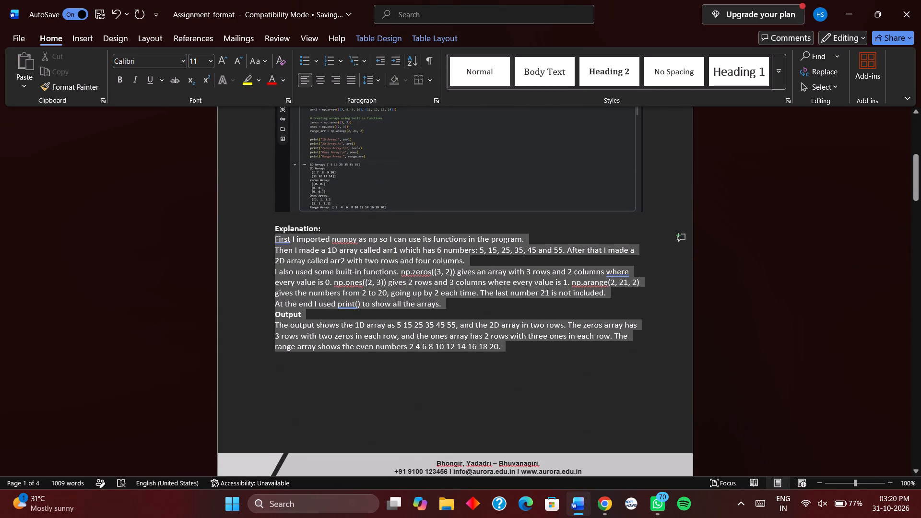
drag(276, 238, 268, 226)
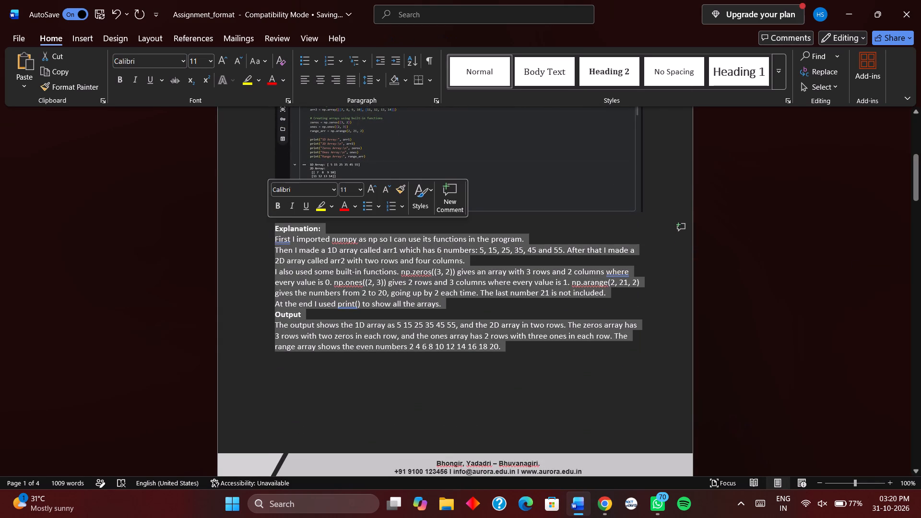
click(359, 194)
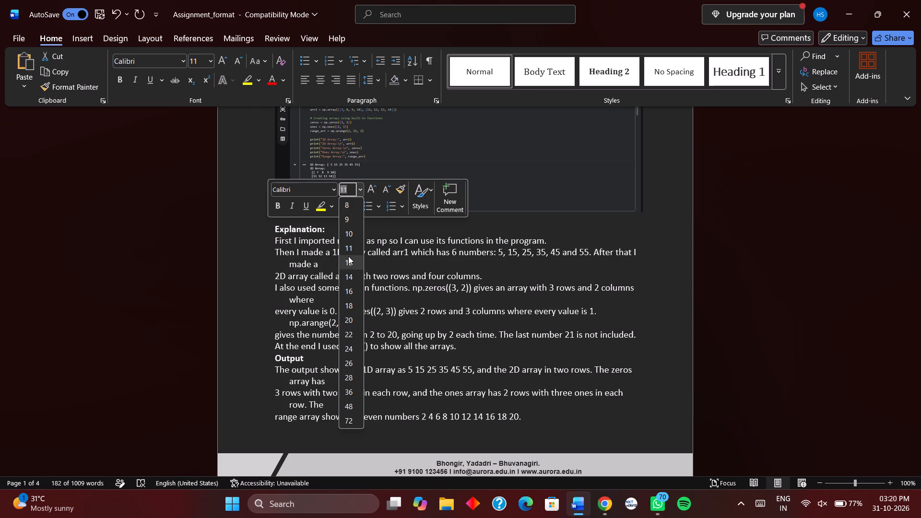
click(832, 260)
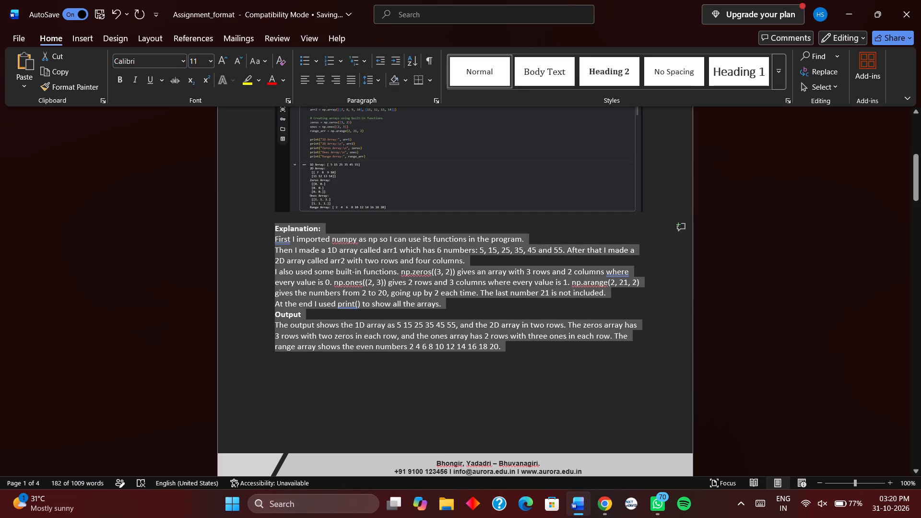
Change the font of the entire report to Times New Roman.
drag(905, 245, 885, 247)
scroll(807, 245, down, 20)
scroll(807, 245, down, 9)
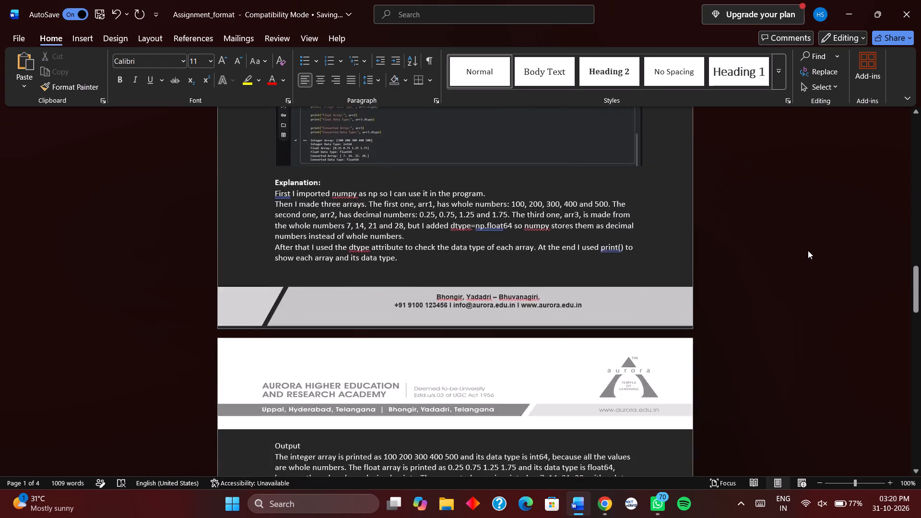
scroll(808, 250, down, 20)
scroll(808, 250, down, 14)
scroll(808, 250, up, 6)
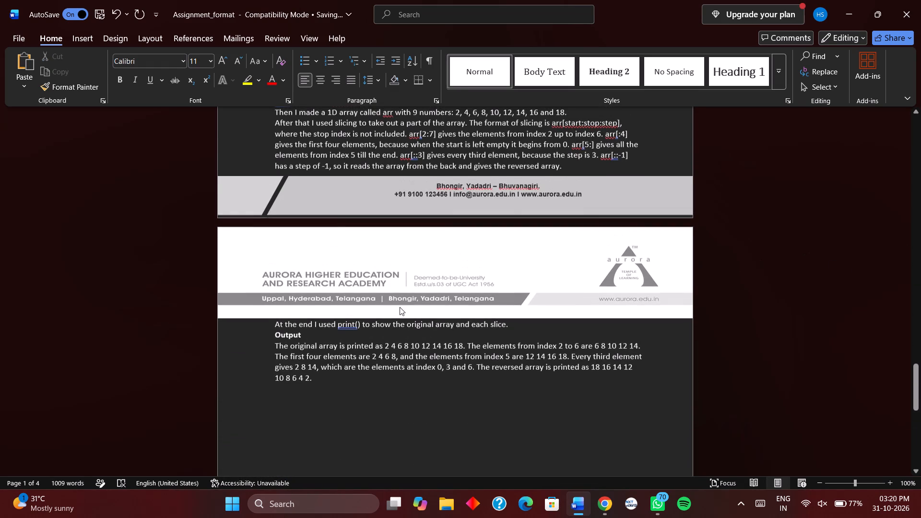
click(412, 340)
key(ctrl+a)
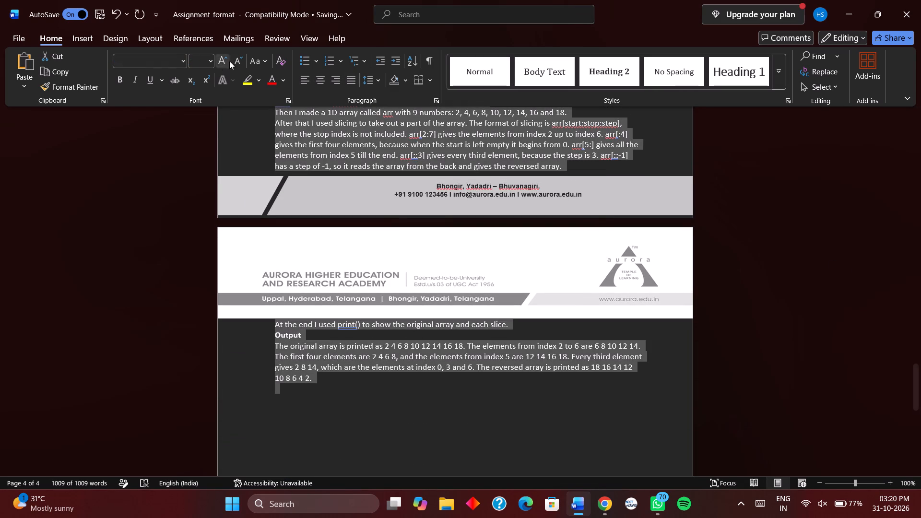
click(184, 61)
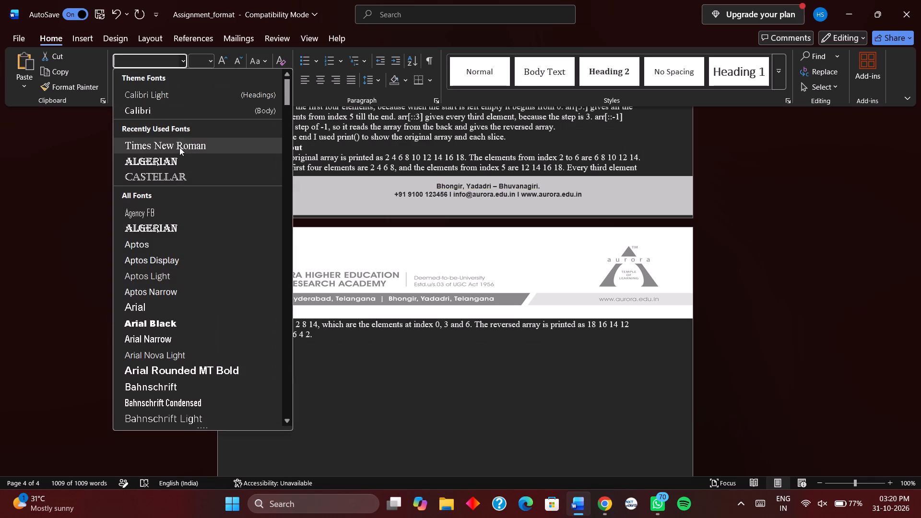
click(179, 147)
click(759, 259)
Remove bold from all text below the last Explanation heading through the end of the report, including its Output heading.
scroll(810, 264, up, 6)
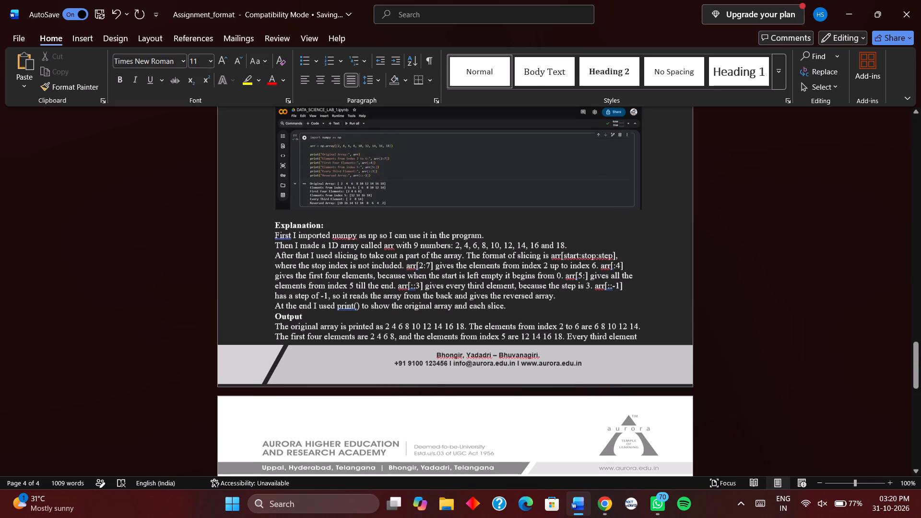
scroll(812, 264, up, 7)
scroll(813, 265, down, 6)
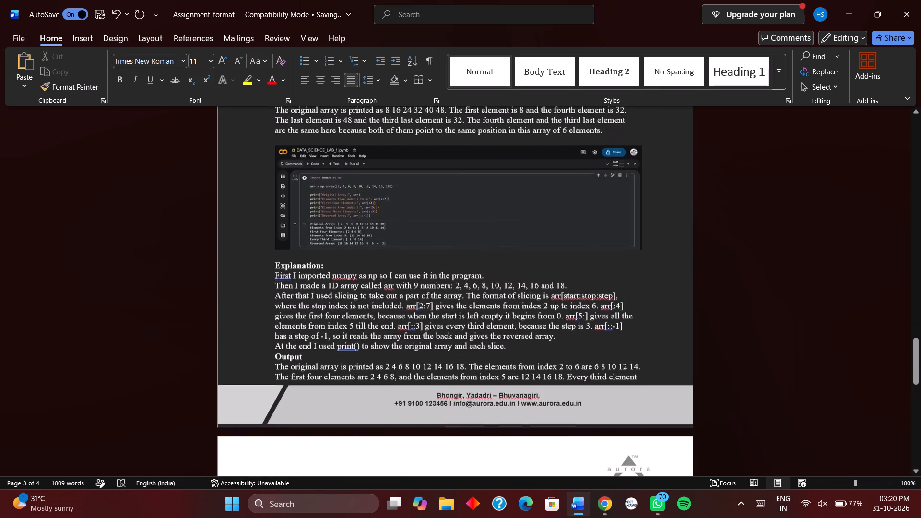
click(395, 304)
key(ctrl+a)
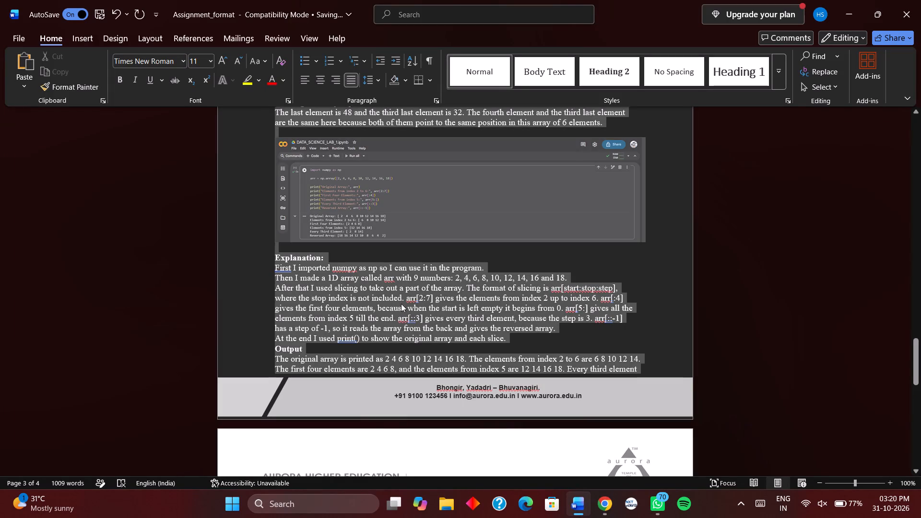
click(255, 243)
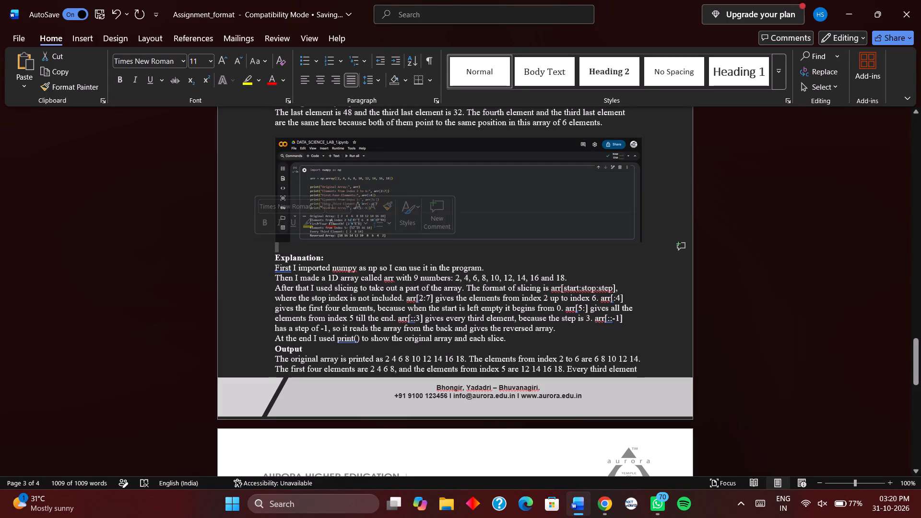
drag(272, 267, 476, 434)
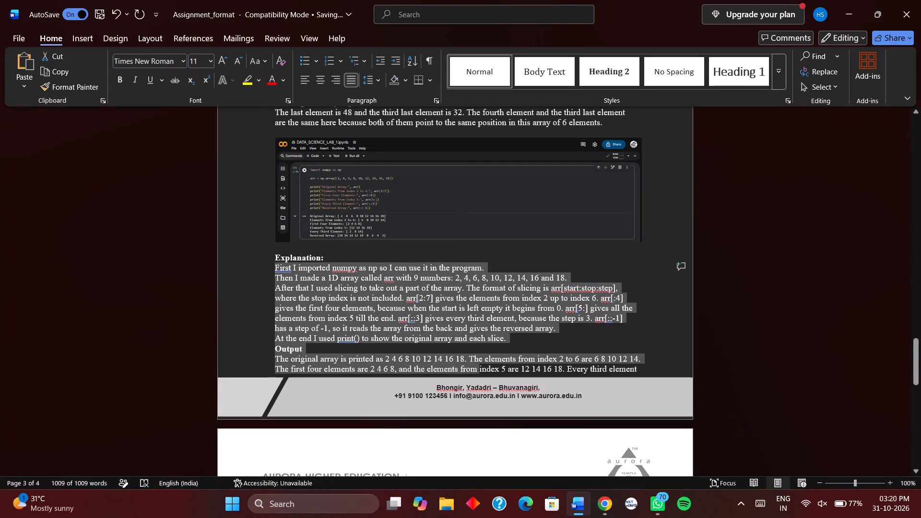
drag(476, 434, 441, 227)
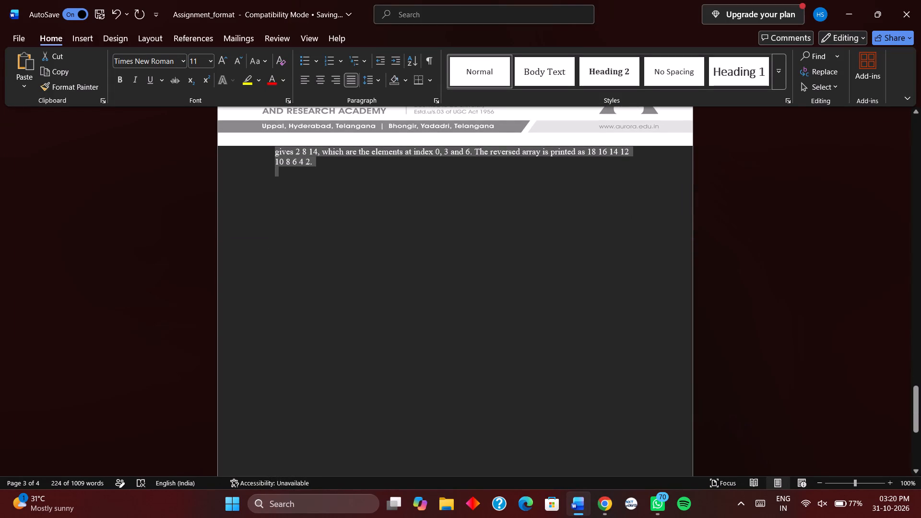
click(123, 84)
click(123, 84)
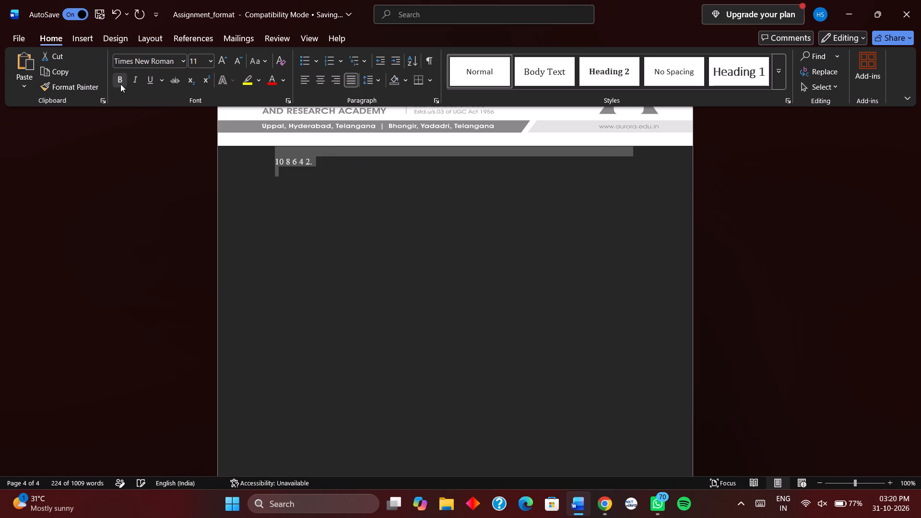
click(727, 189)
Insert a blank line below the Explanation headings of the array slicing and array indexing sections.
scroll(754, 235, up, 15)
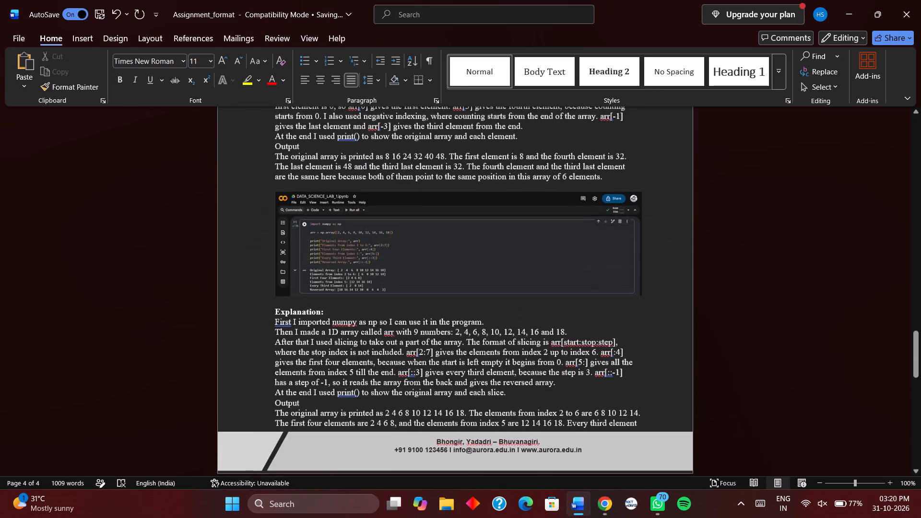
scroll(759, 239, up, 3)
click(330, 400)
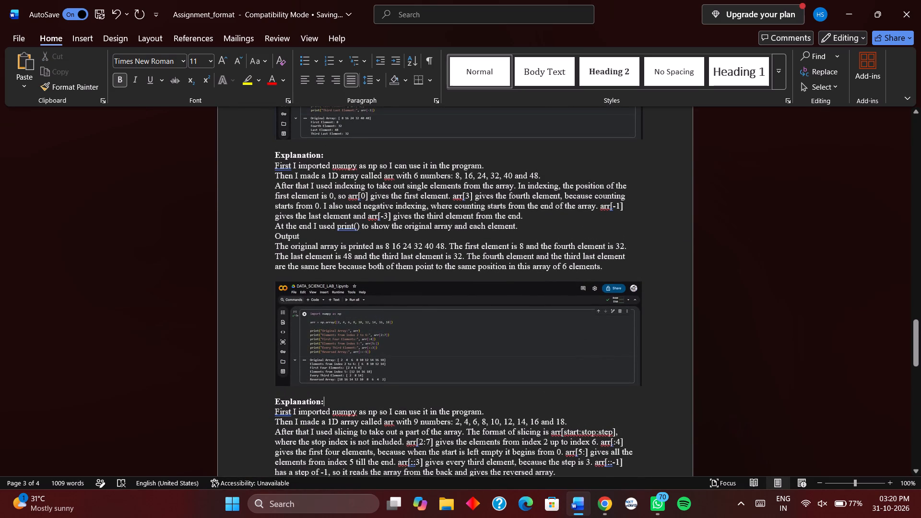
key(Return)
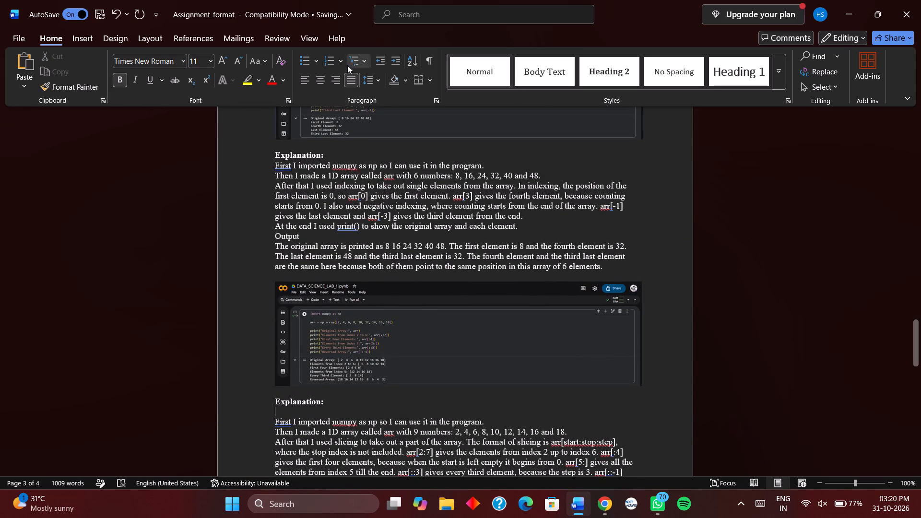
click(327, 157)
key(Return)
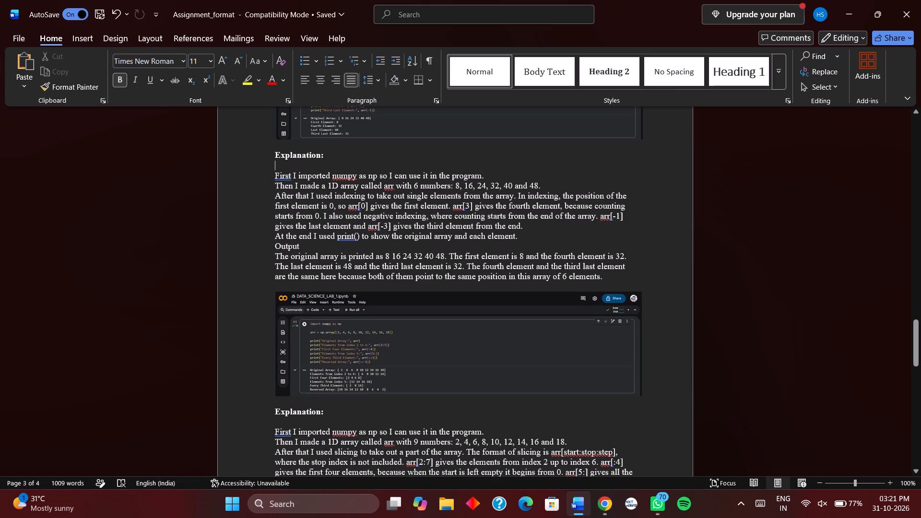
Insert a blank line below the Explanation headings of the data type, array attributes and array creation sections.
scroll(385, 231, up, 17)
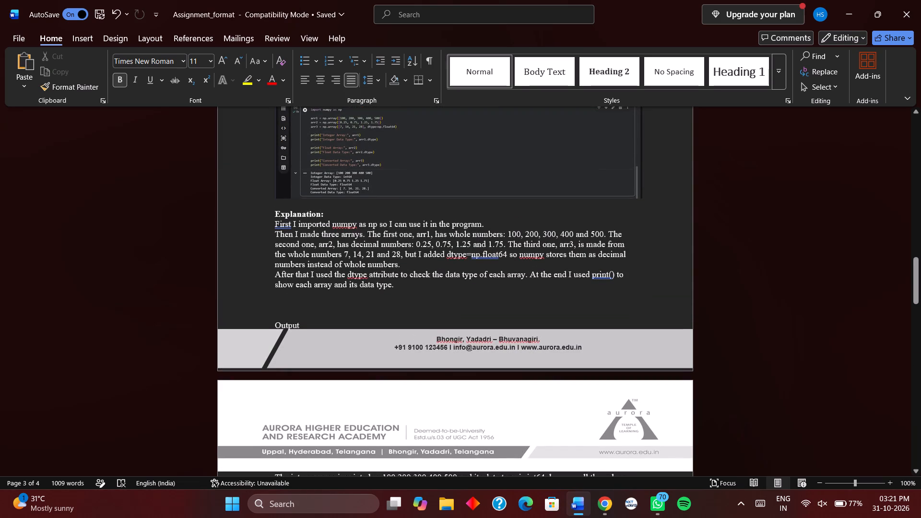
click(330, 211)
key(Return)
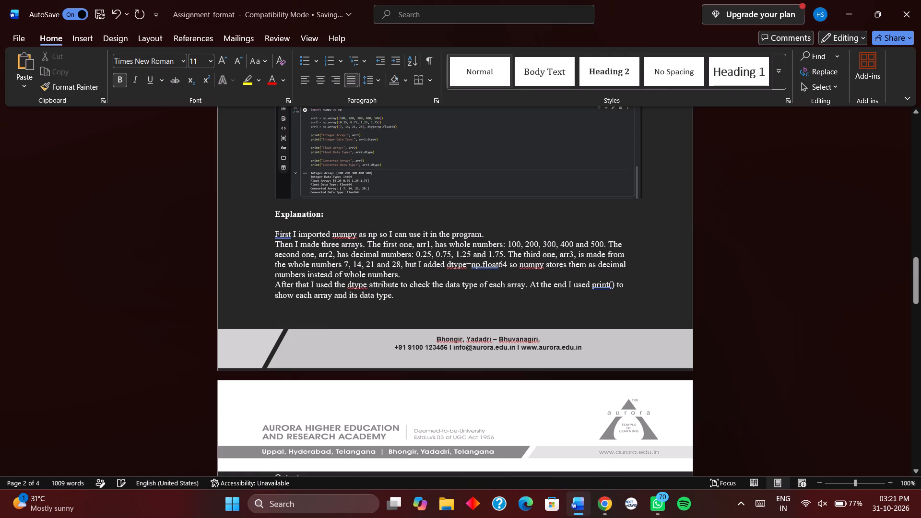
scroll(378, 236, up, 10)
click(338, 222)
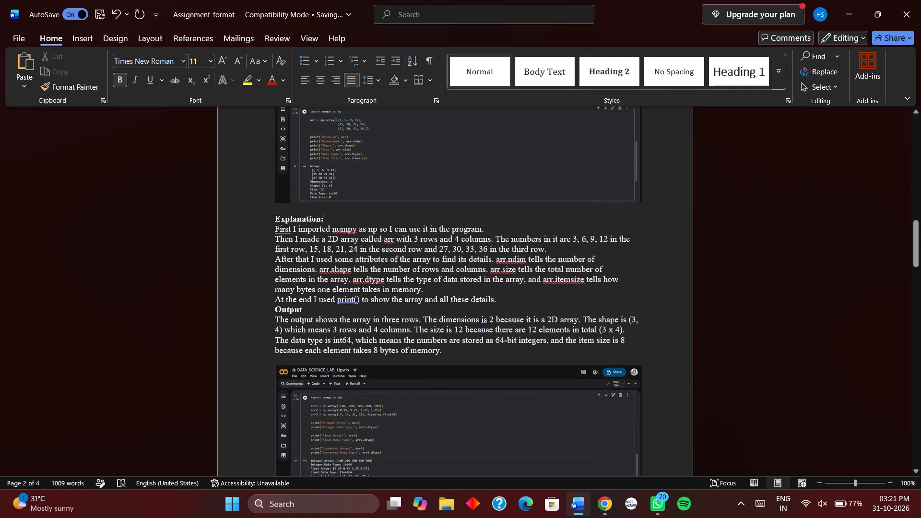
key(Return)
scroll(339, 220, up, 20)
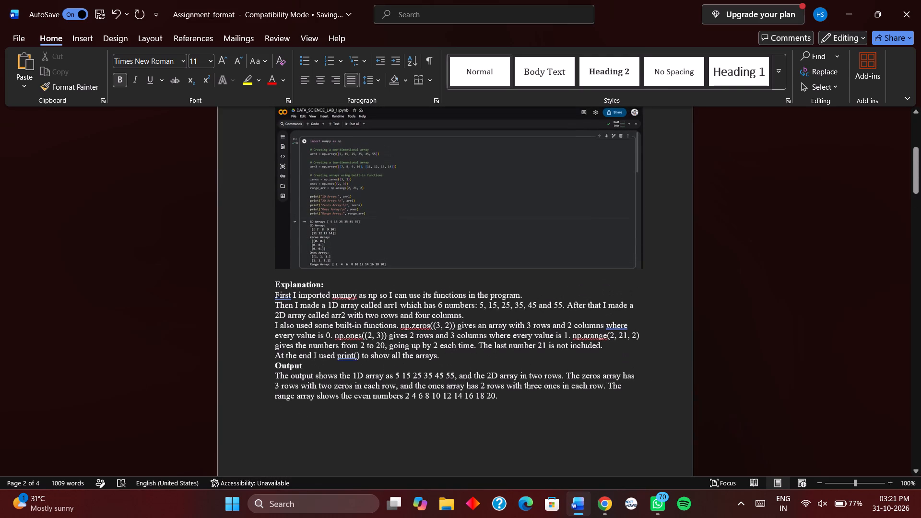
click(333, 286)
key(Return)
Enter 31-10-2026 as the Submission Date in the table on the first page.
scroll(360, 258, up, 10)
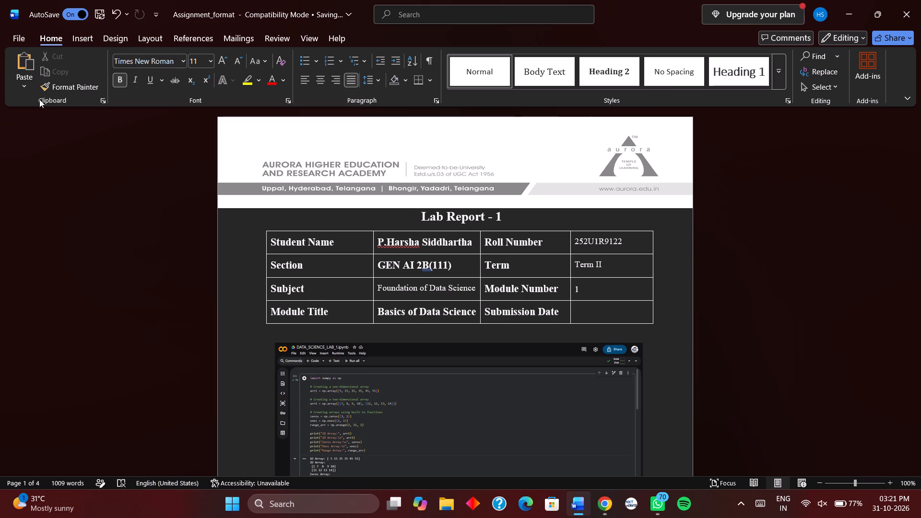
click(601, 315)
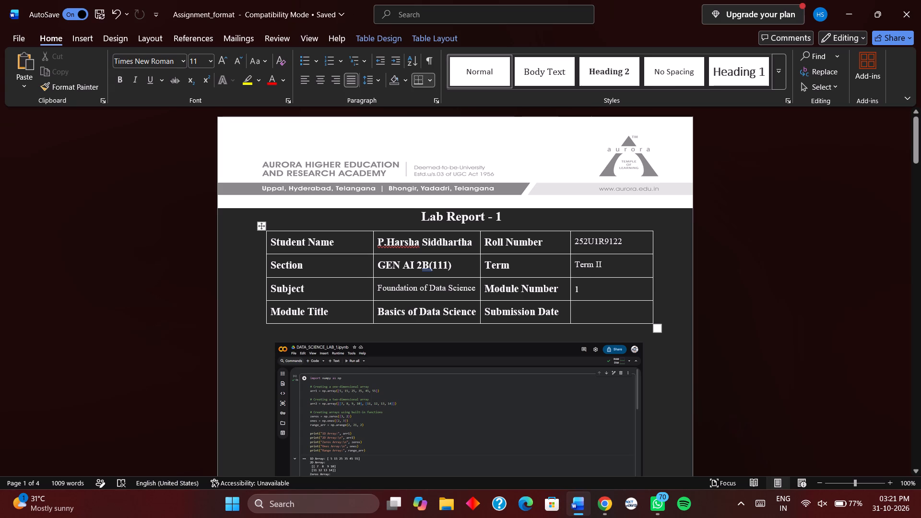
text(31-0)
key(BackSpace)
text(10-2026)
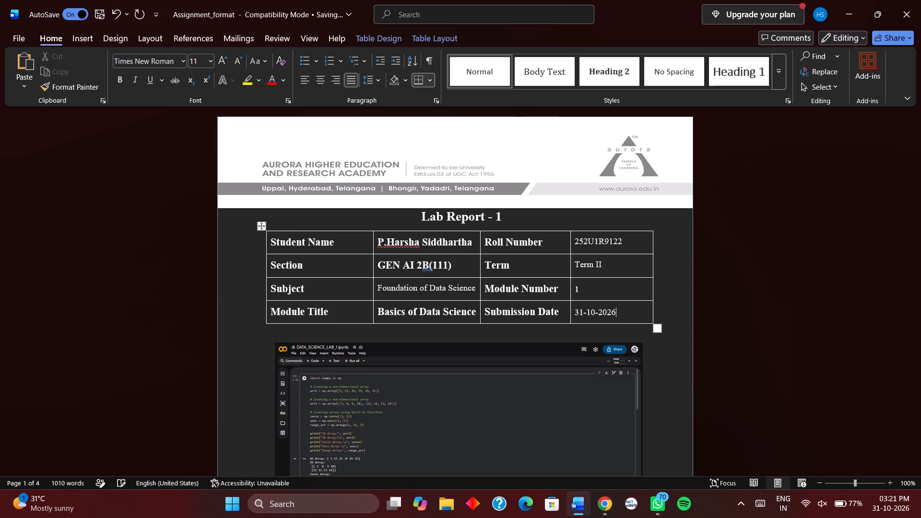
Add the label "Google Colab Notebook:" at the end of the report, two lines below the final empty paragraph.
scroll(701, 259, down, 20)
scroll(701, 259, down, 1)
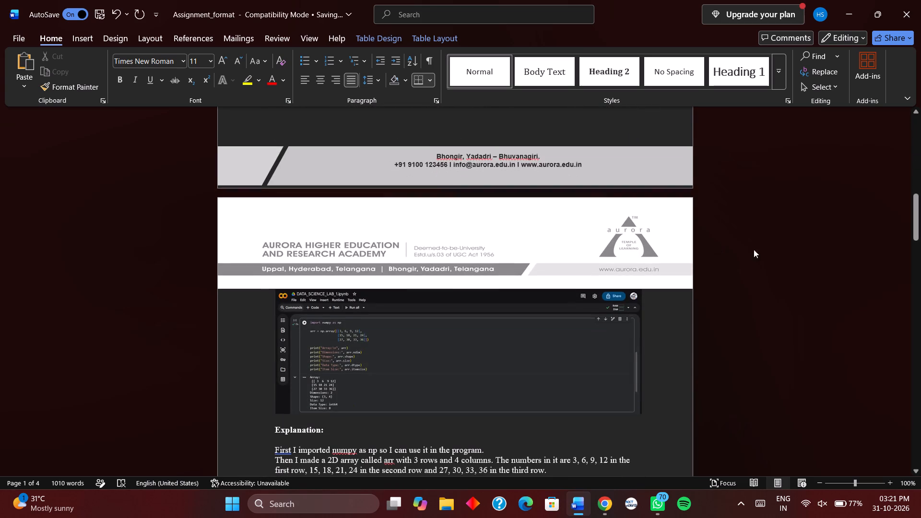
drag(914, 231, 920, 461)
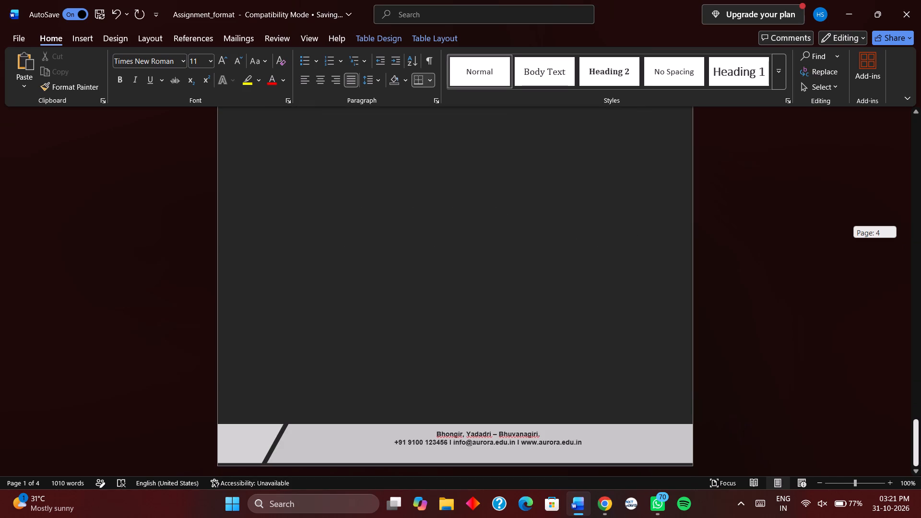
drag(920, 461, 912, 411)
click(287, 351)
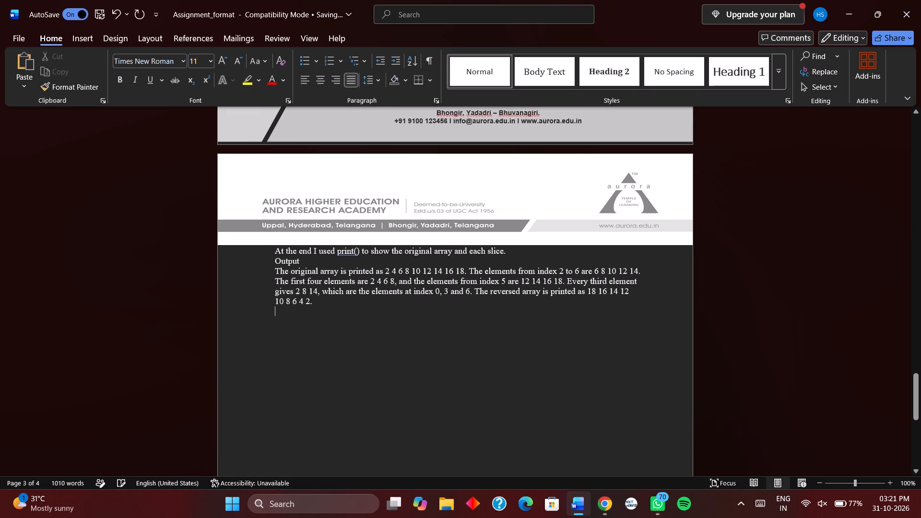
key(Return)
key(Return)
key(c)
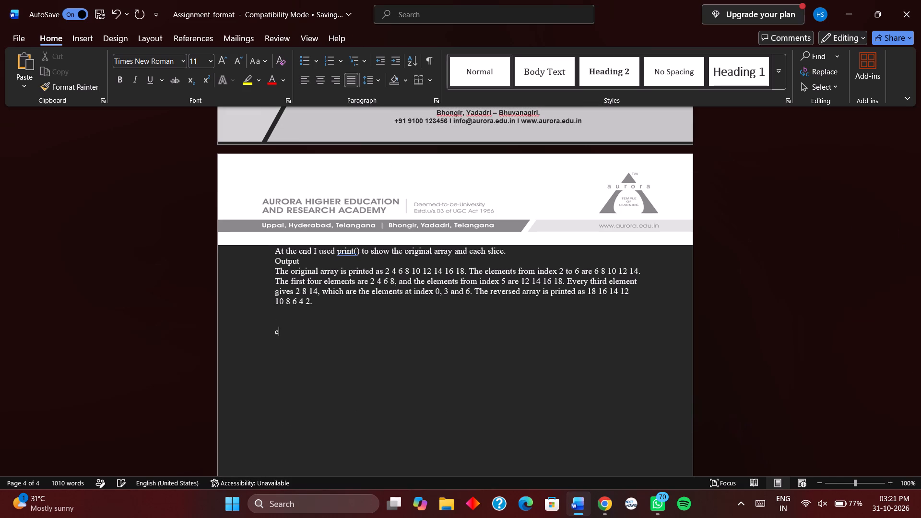
key(BackSpace)
text(Google)
key(space)
text(Colab NOte)
key(BackSpace)
key(BackSpace)
key(BackSpace)
text(otebook)
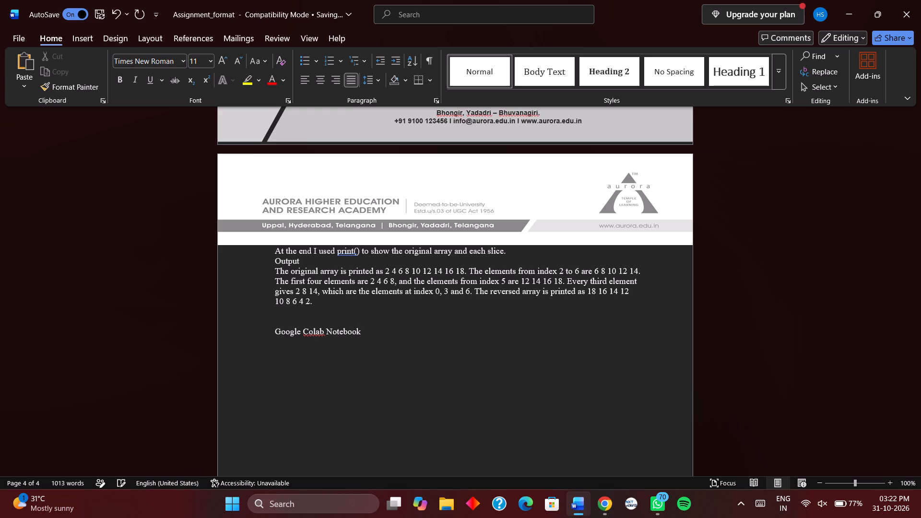
key(shift+colon)
Copy the sharing link of the DATA_SCIENCE_LAB_1.ipynb notebook from Chrome and paste it after the "Google Colab Notebook:" label in the Word report.
click(595, 499)
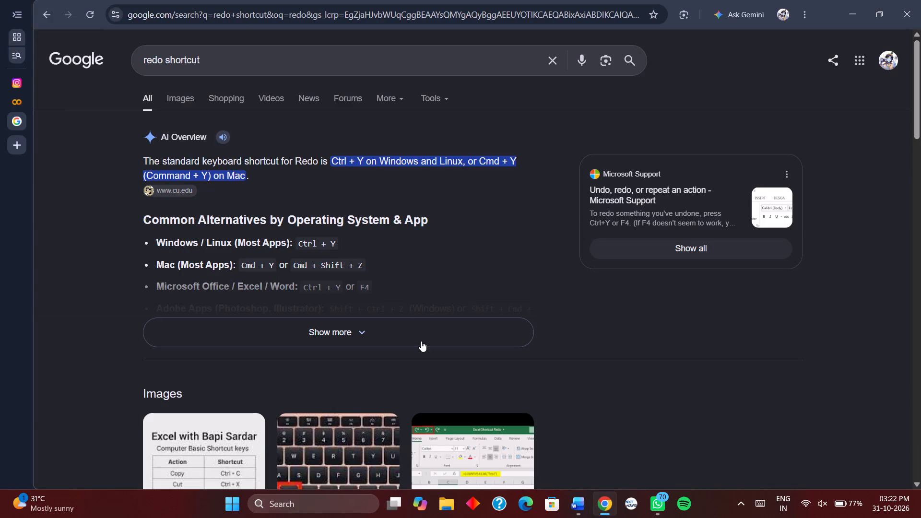
click(51, 106)
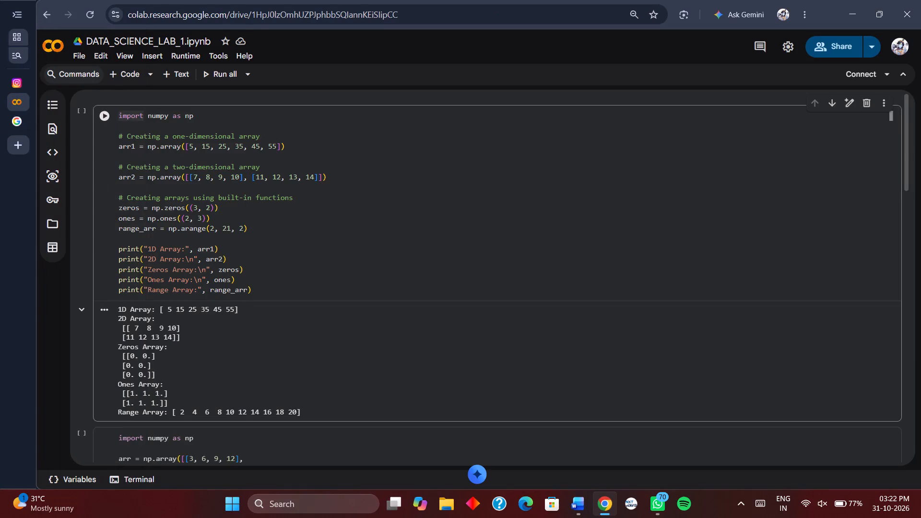
click(856, 44)
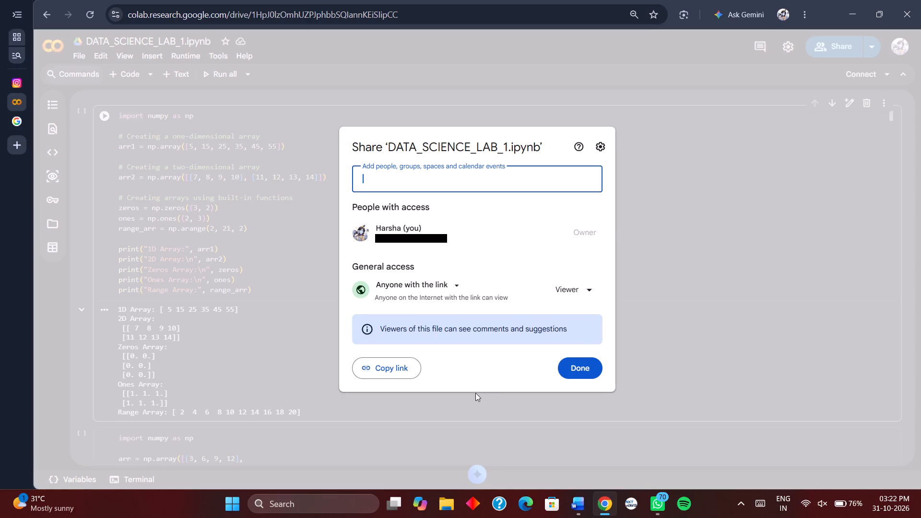
click(387, 373)
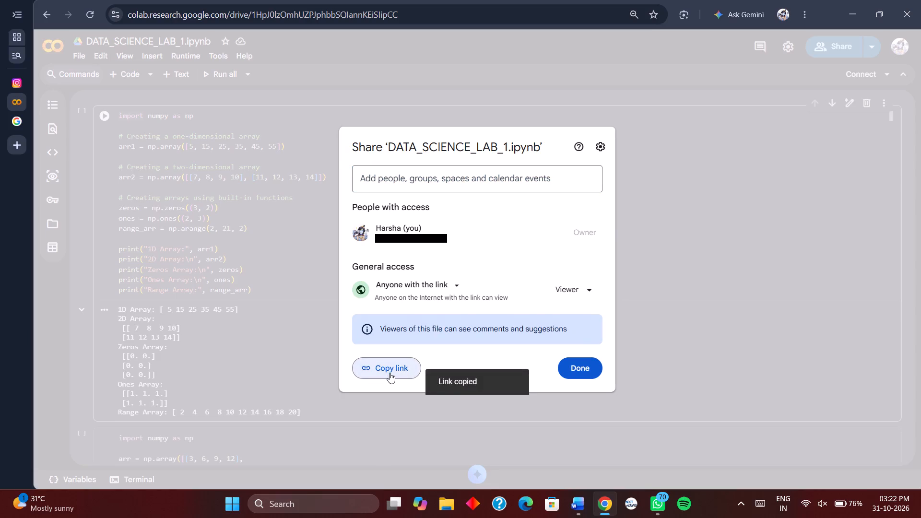
click(583, 508)
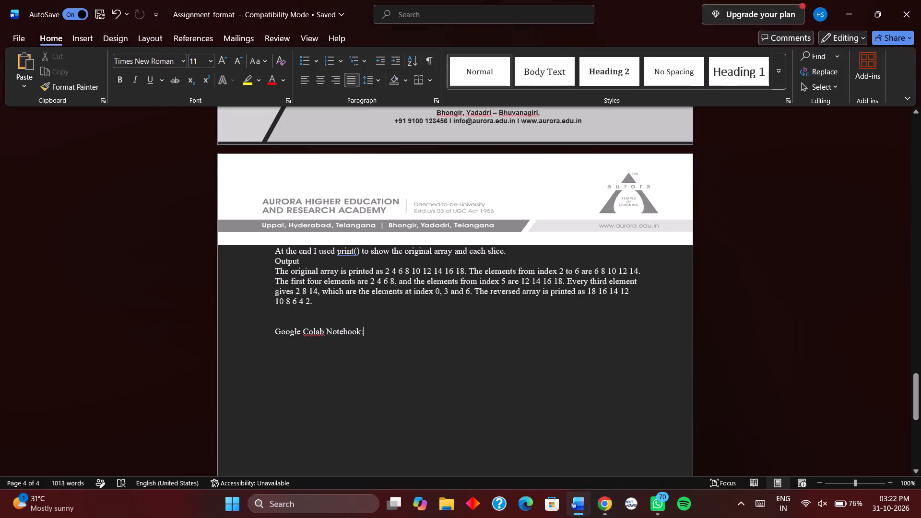
key(ctrl+v)
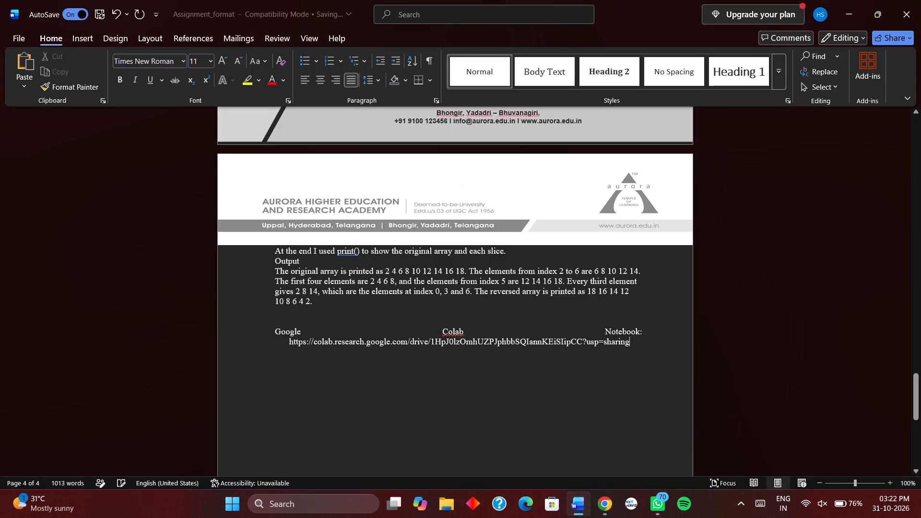
Left-align the Colab notebook paragraph and start a new line after the link so it becomes a hyperlink.
click(310, 78)
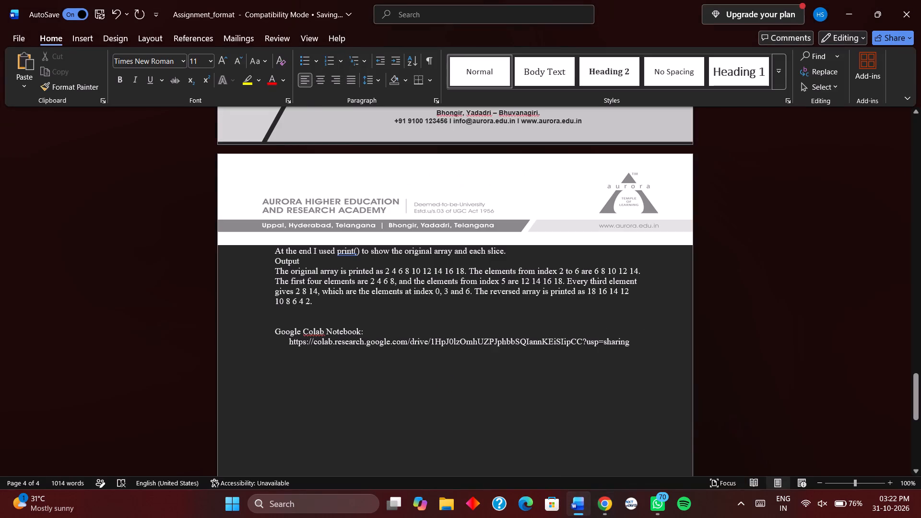
key(Return)
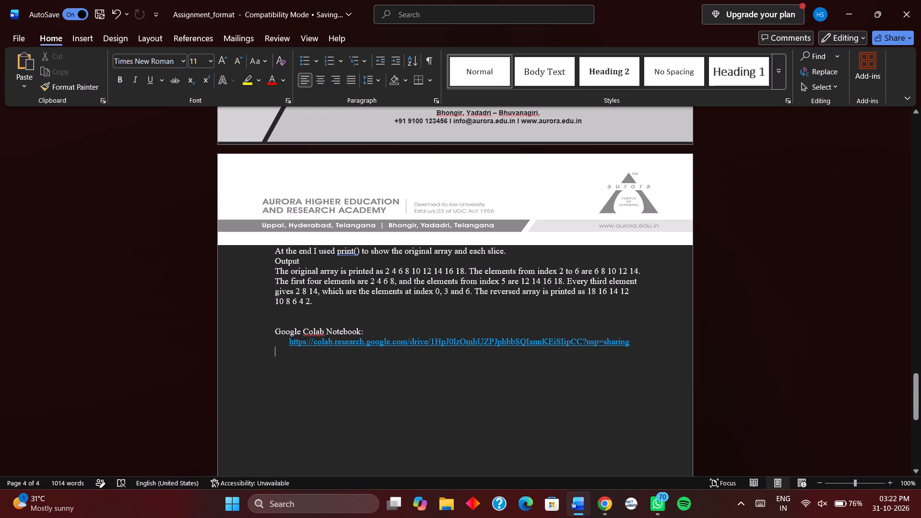
Review the finished report from the last page back up to the table on the first page.
scroll(854, 256, up, 7)
scroll(874, 270, down, 7)
scroll(819, 138, up, 20)
scroll(819, 138, up, 2)
scroll(854, 234, up, 14)
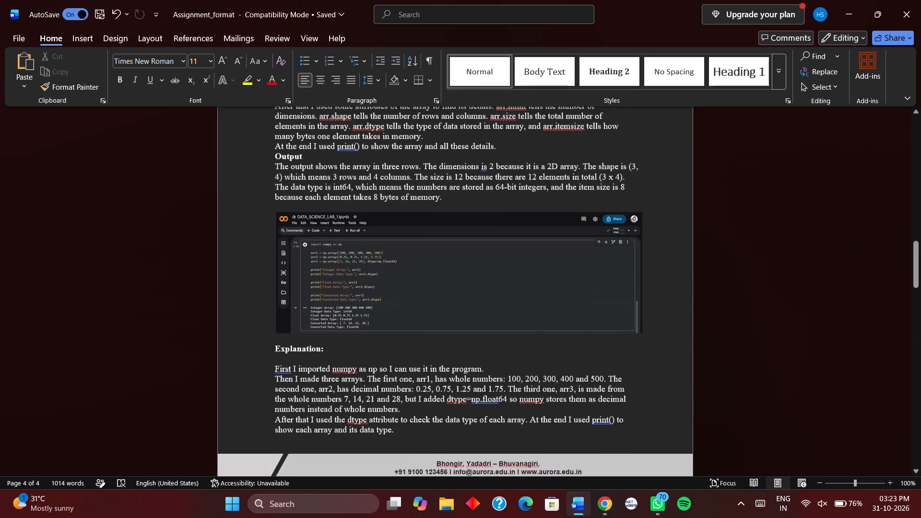
scroll(856, 306, up, 6)
scroll(856, 306, up, 20)
scroll(856, 306, up, 6)
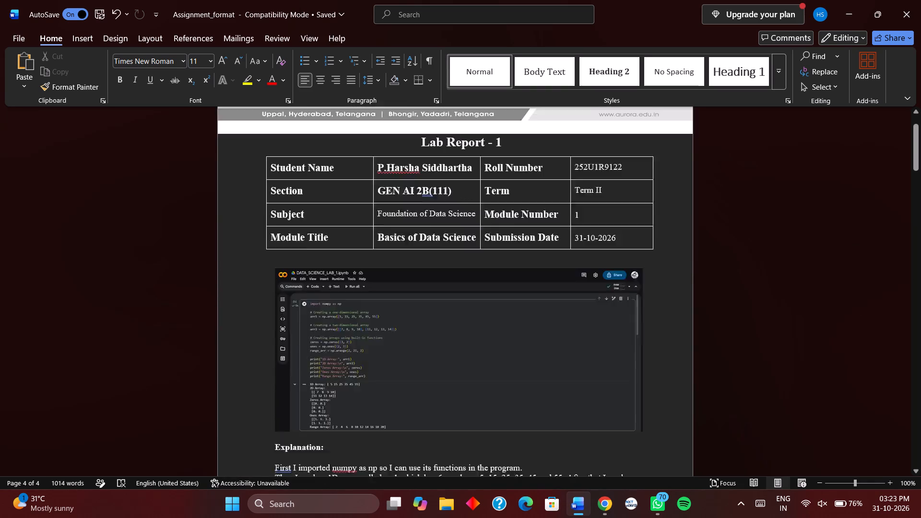
scroll(855, 314, up, 2)
scroll(855, 314, down, 1)
scroll(855, 314, up, 4)
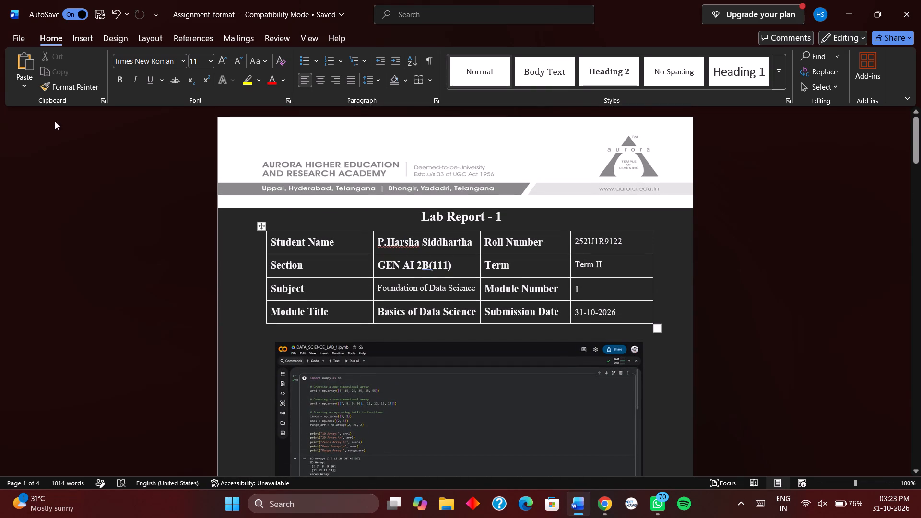
Check the report's print preview and print all pages with Microsoft Print to PDF.
click(22, 42)
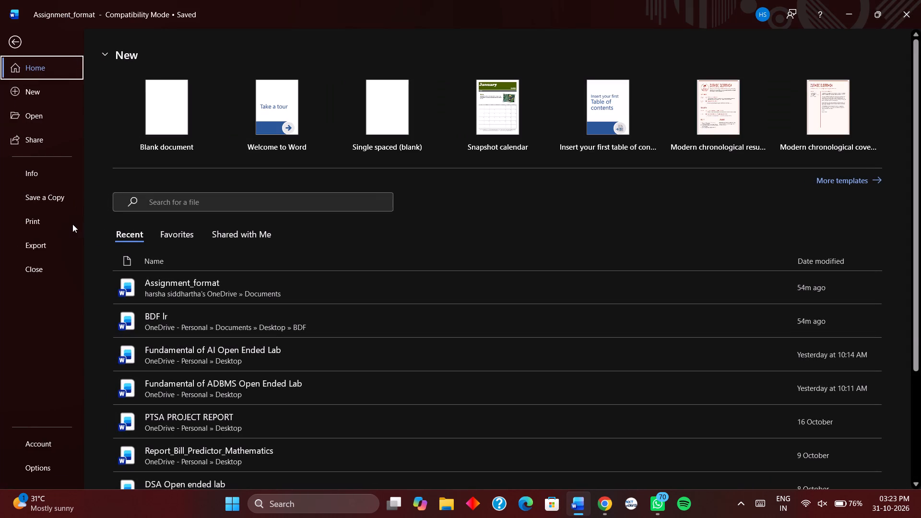
click(72, 224)
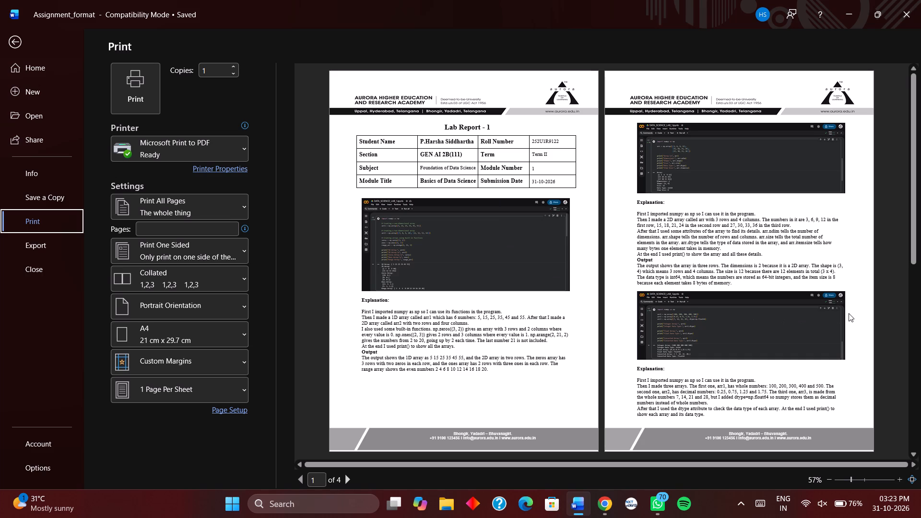
scroll(849, 313, down, 1)
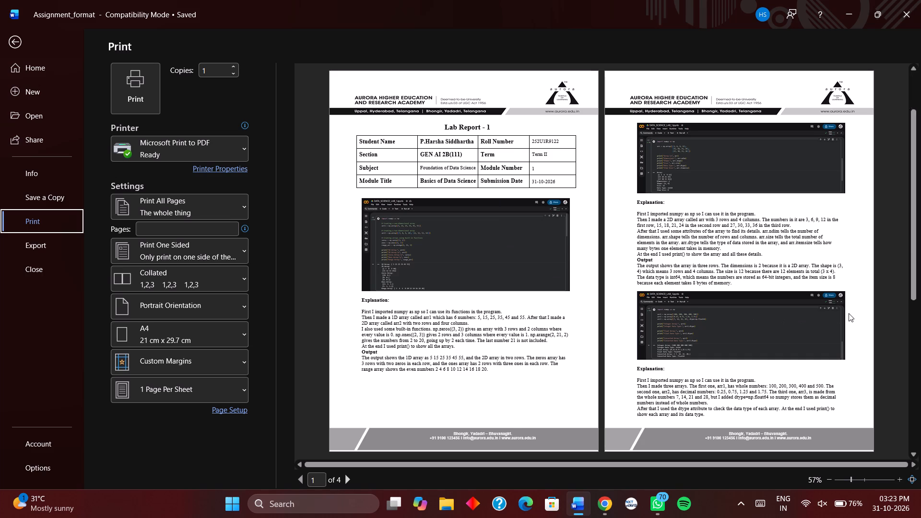
scroll(849, 313, down, 3)
scroll(769, 282, up, 5)
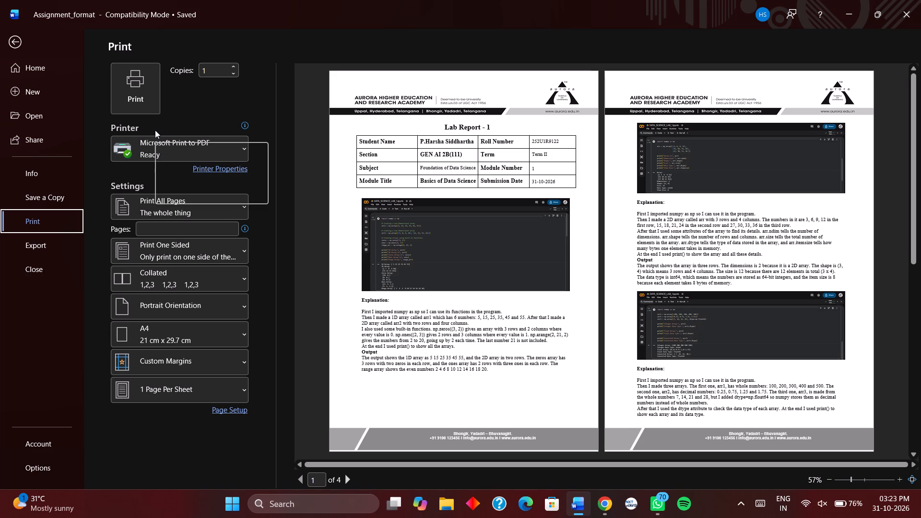
click(132, 103)
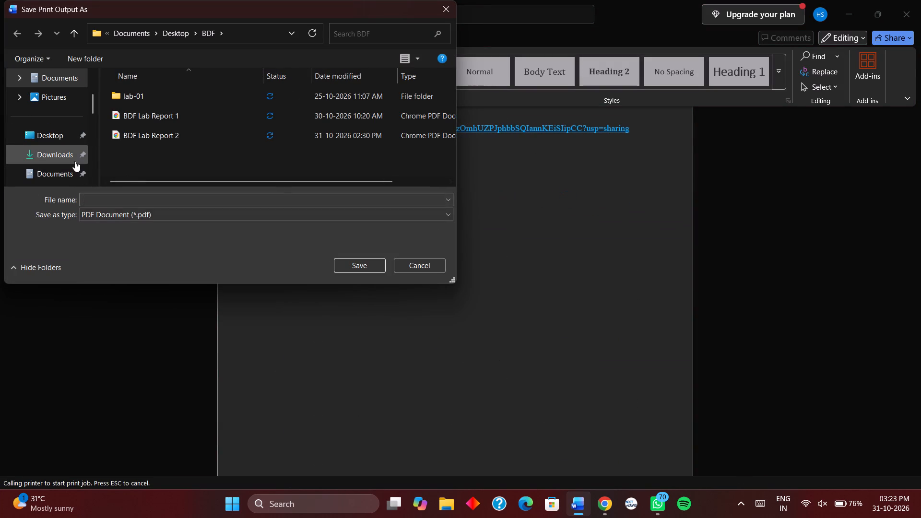
Create a new folder named FDS on the Desktop for the PDF output.
click(54, 131)
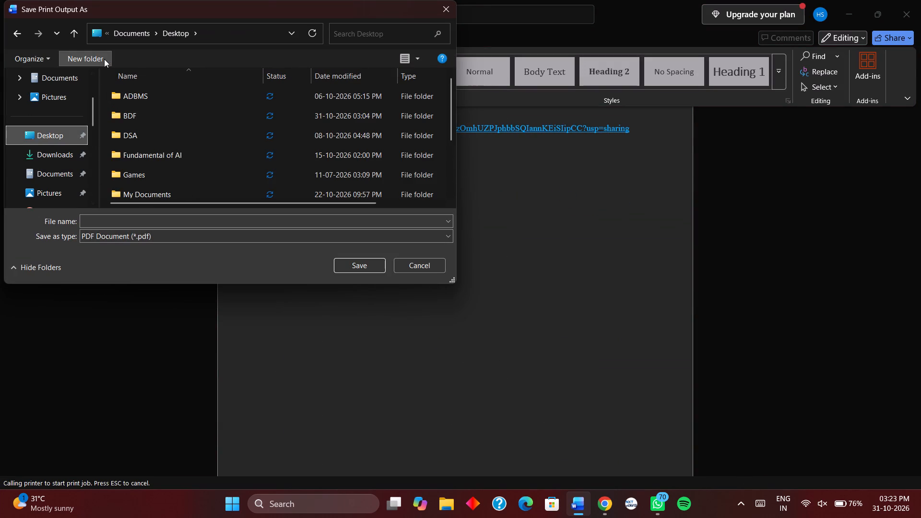
click(104, 59)
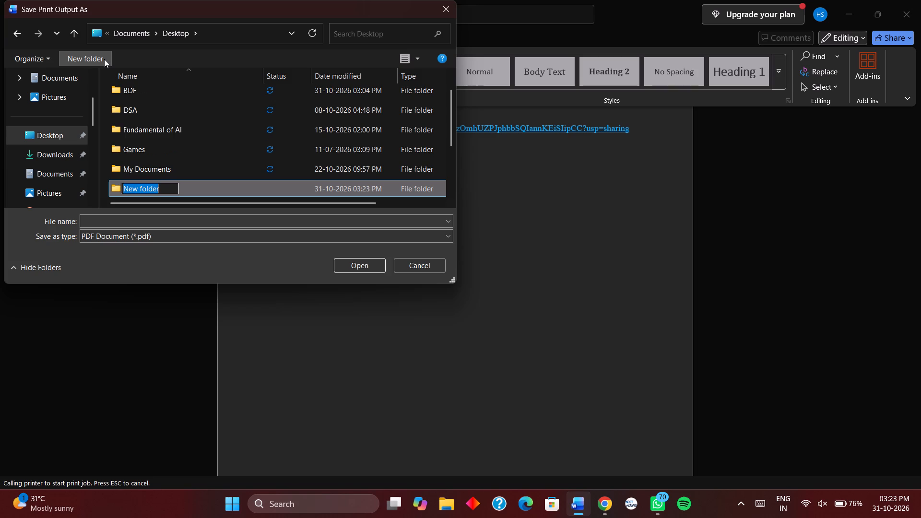
key(BackSpace)
text(FDS)
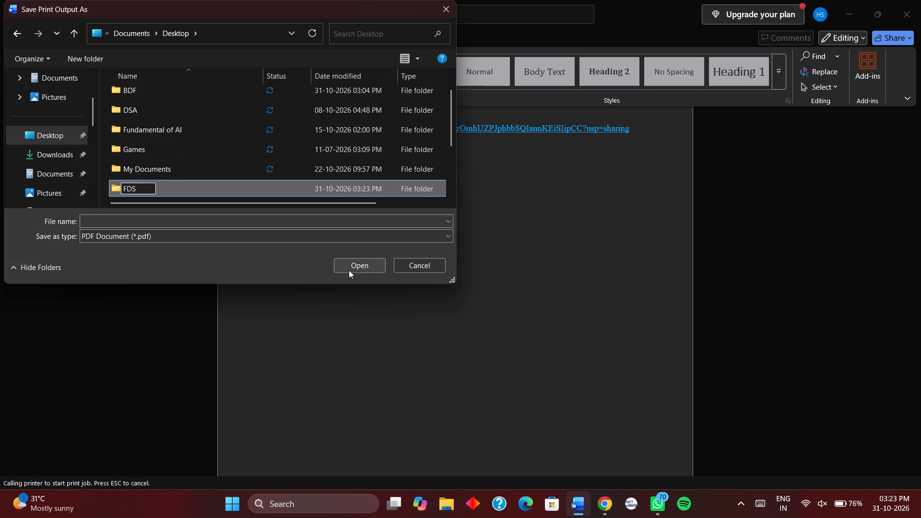
click(349, 270)
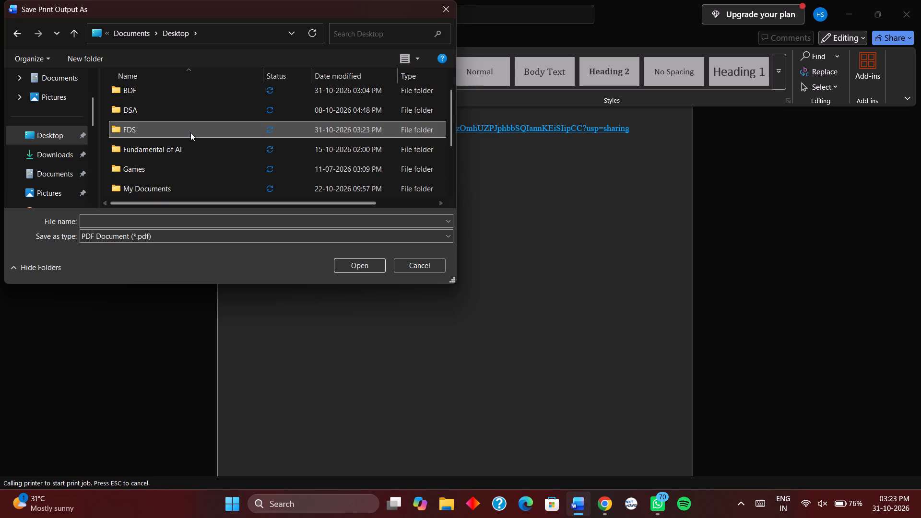
Save the PDF in the FDS folder as "FDS Lab Report 1".
double_click(183, 129)
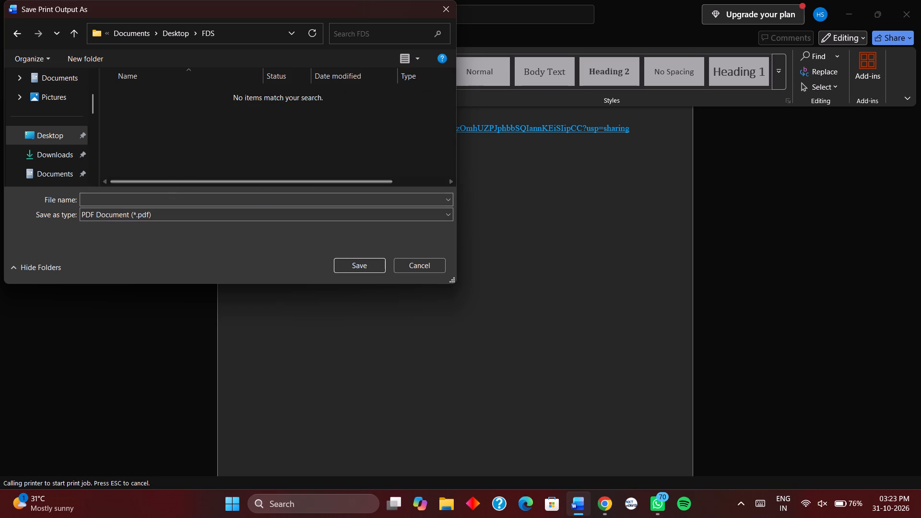
click(167, 199)
text(FDS)
key(space)
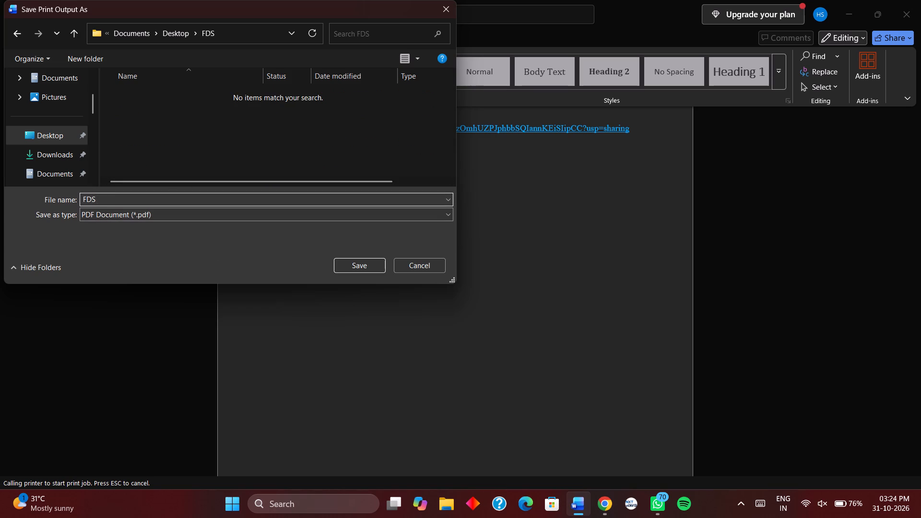
text(Lab a)
key(BackSpace)
key(shift+r)
text(eport)
key(space)
text(1)
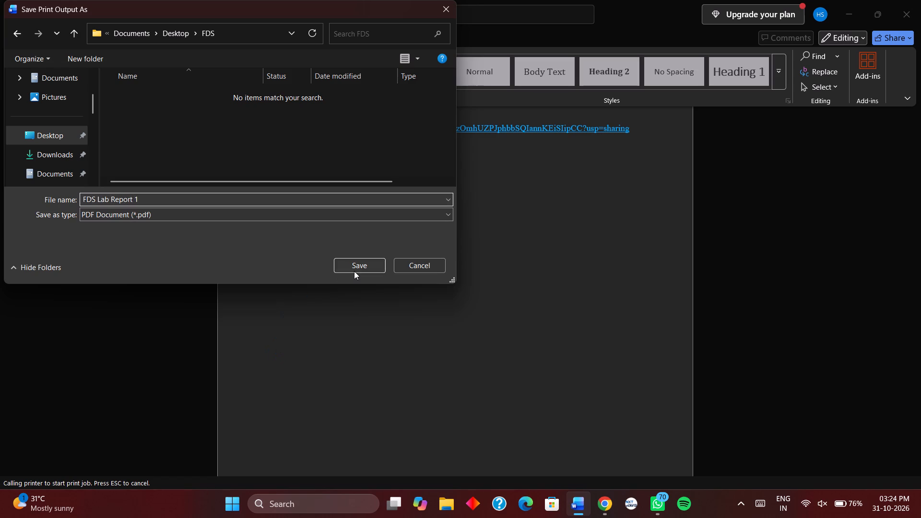
click(354, 271)
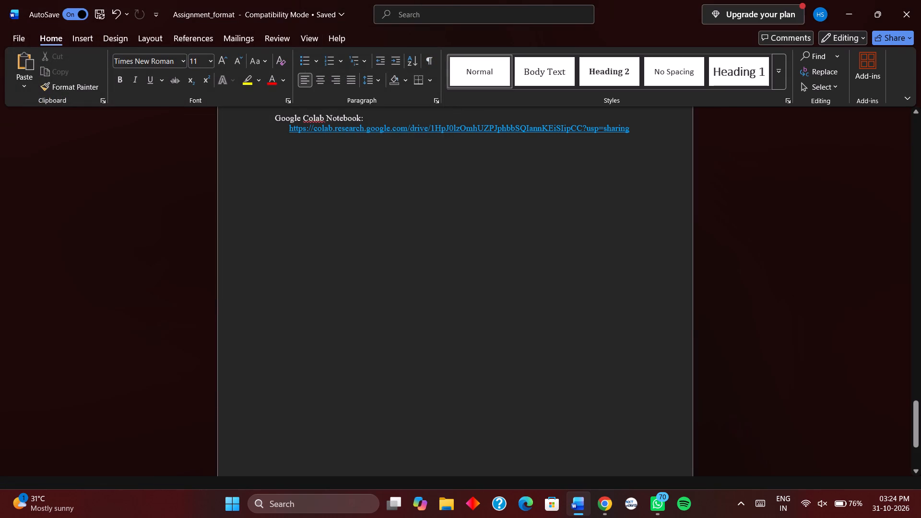
Switch to Chrome, close the "redo shortcut" search tab and open the aurora portal in a new tab.
click(609, 516)
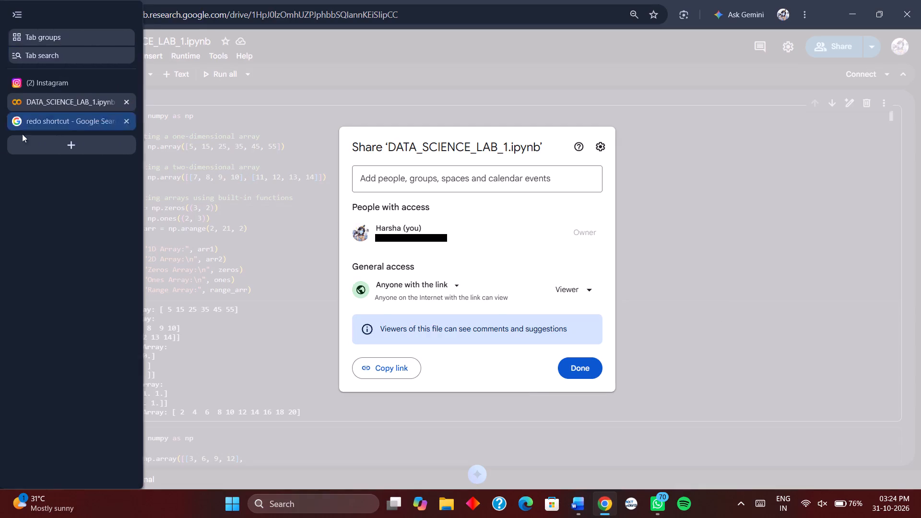
click(28, 138)
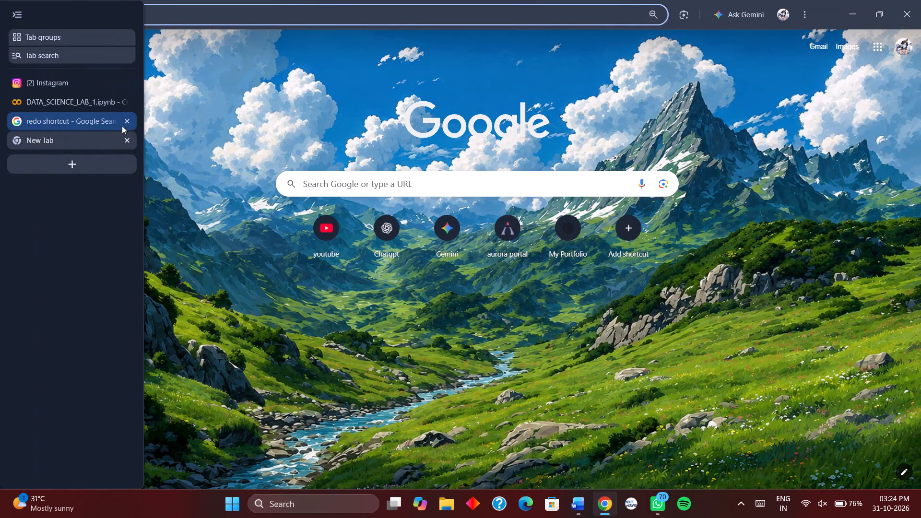
click(124, 122)
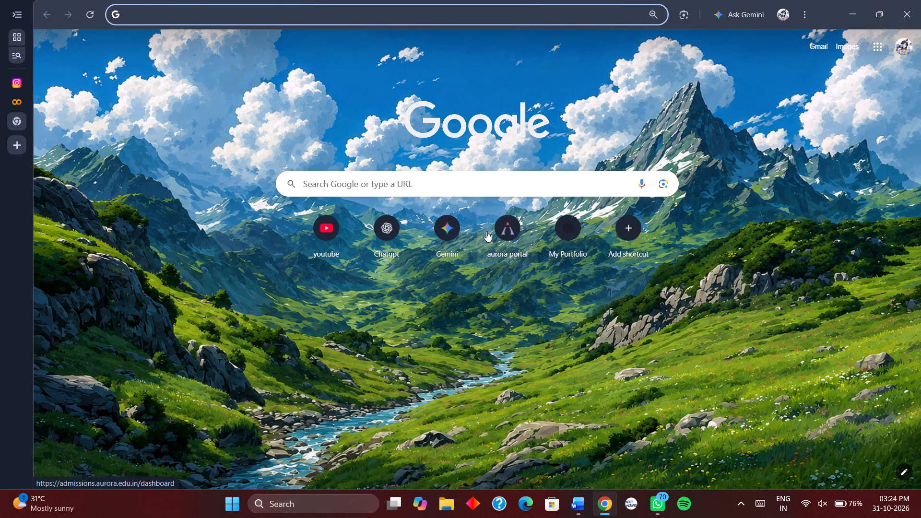
click(486, 231)
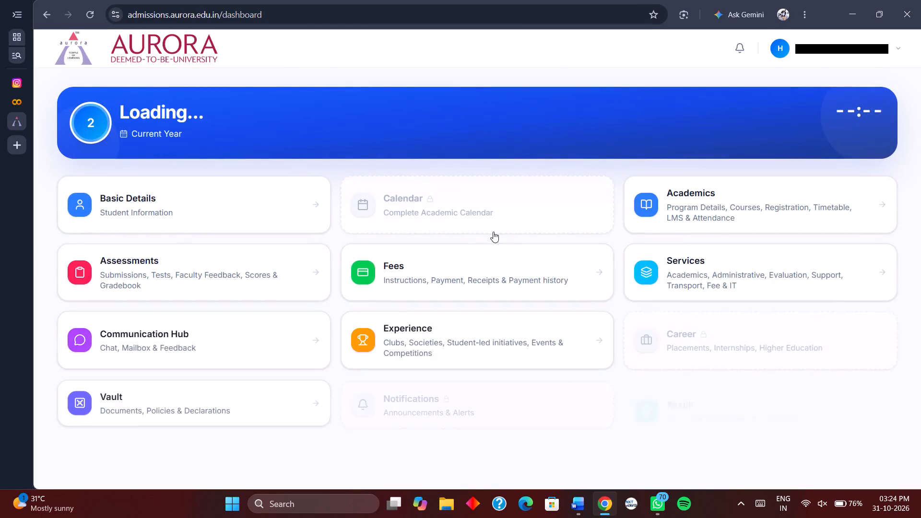
Upload the "FDS Lab Report 1" PDF from the Desktop's FDS folder as Lab Report 1 in the Foundations of Data Science assessments.
click(159, 279)
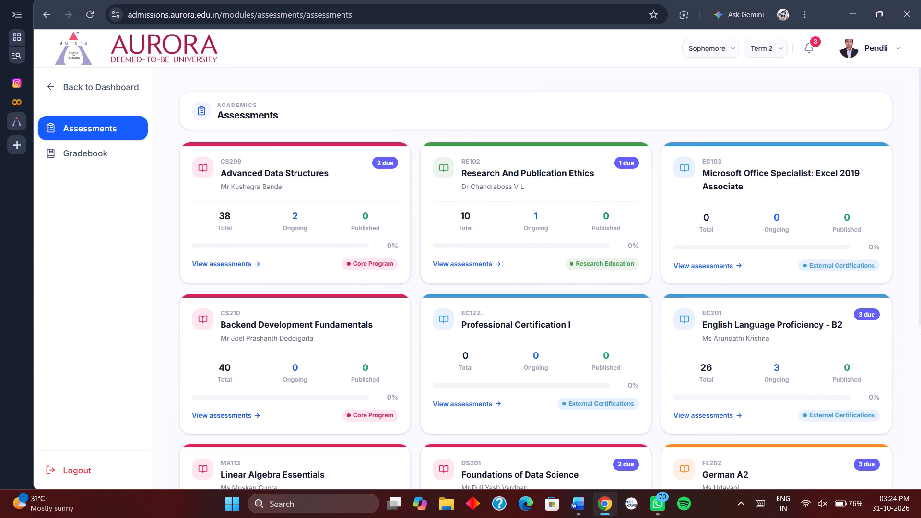
scroll(920, 335, down, 2)
click(562, 378)
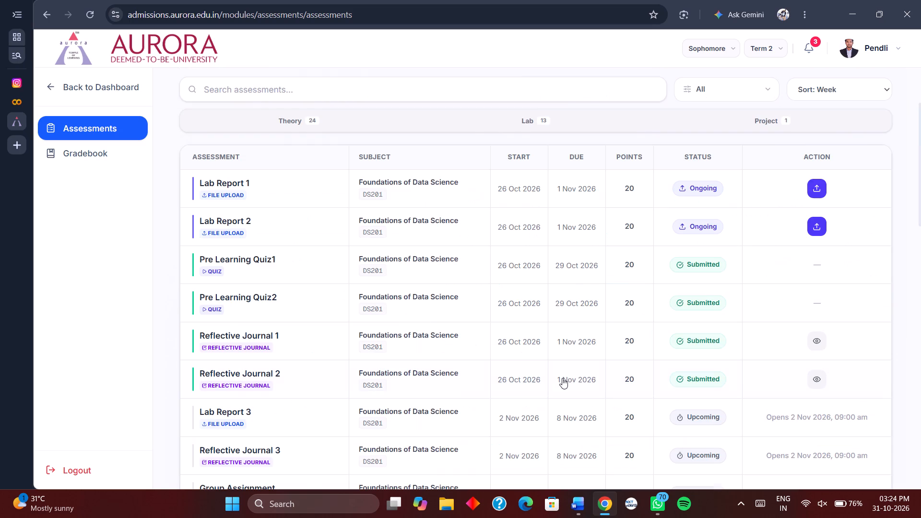
click(818, 186)
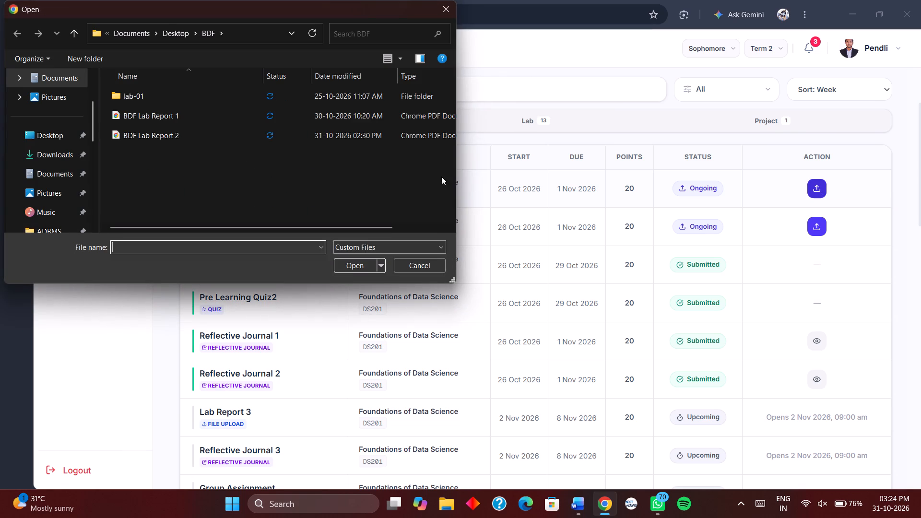
click(62, 137)
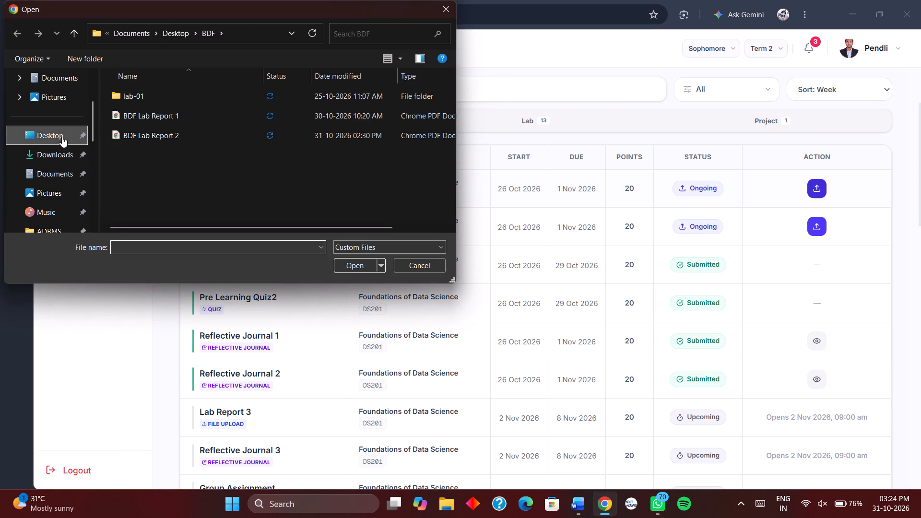
double_click(141, 157)
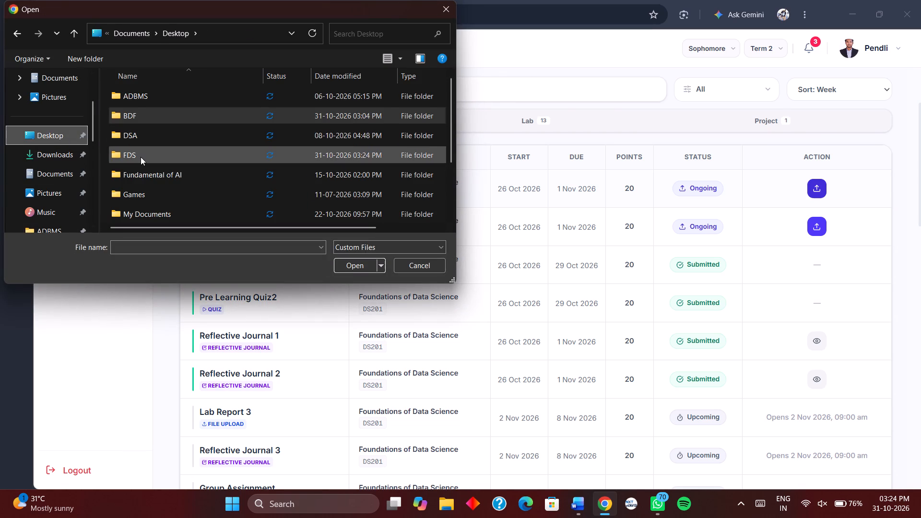
double_click(171, 94)
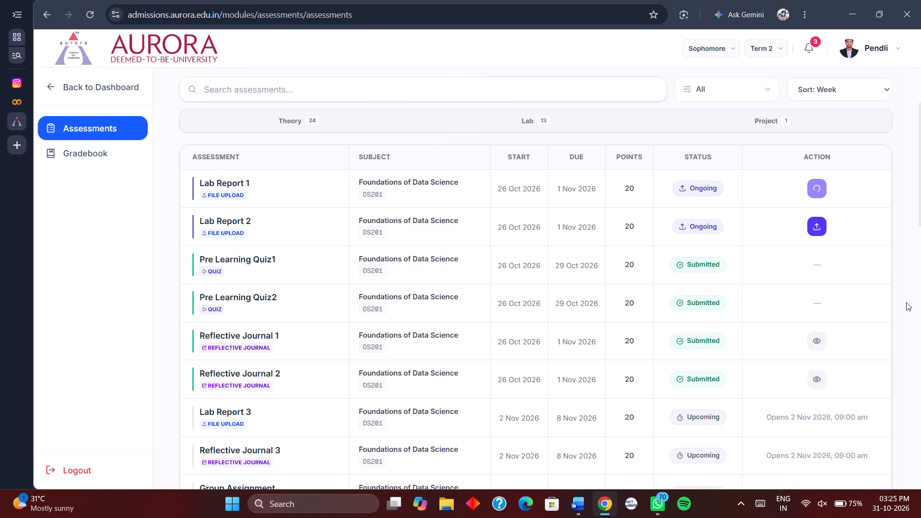
Check Lab Report 1's submission status, reopen the assessments from the dashboard and look over the due assessments across all course cards.
scroll(890, 258, up, 4)
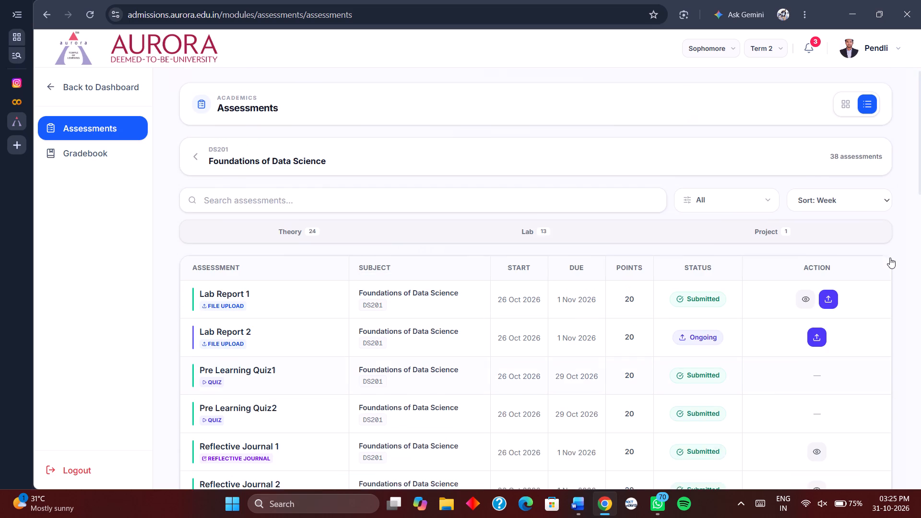
click(67, 52)
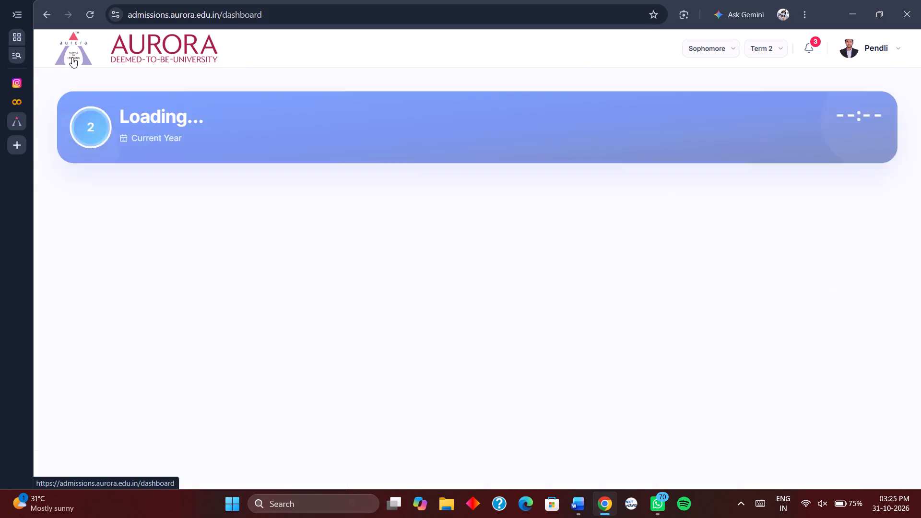
click(136, 284)
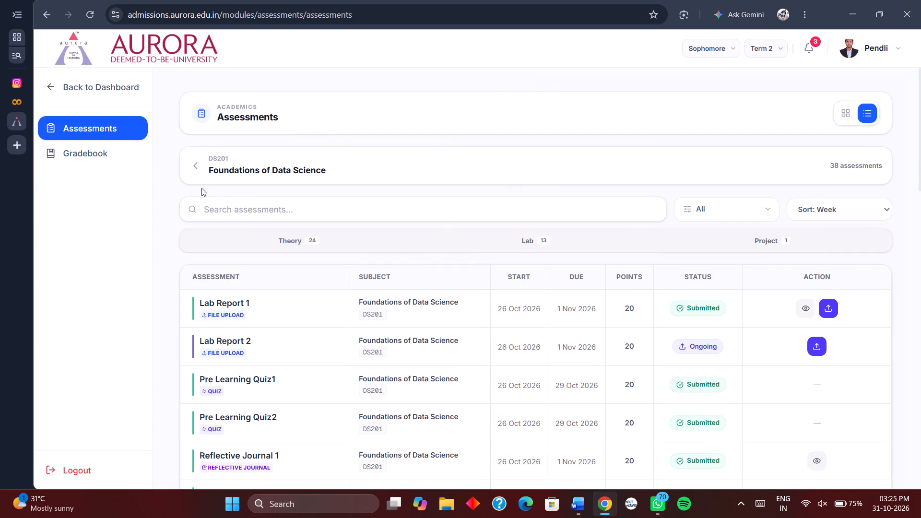
click(191, 171)
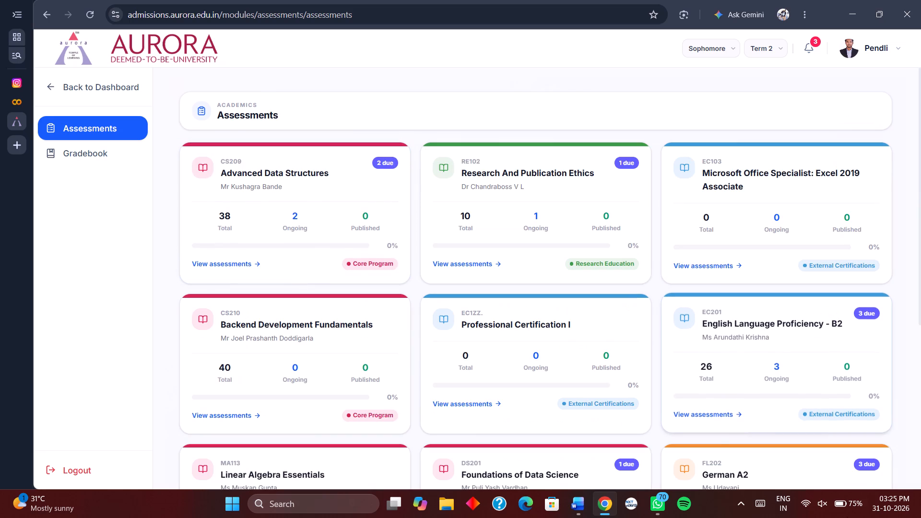
scroll(456, 291, down, 3)
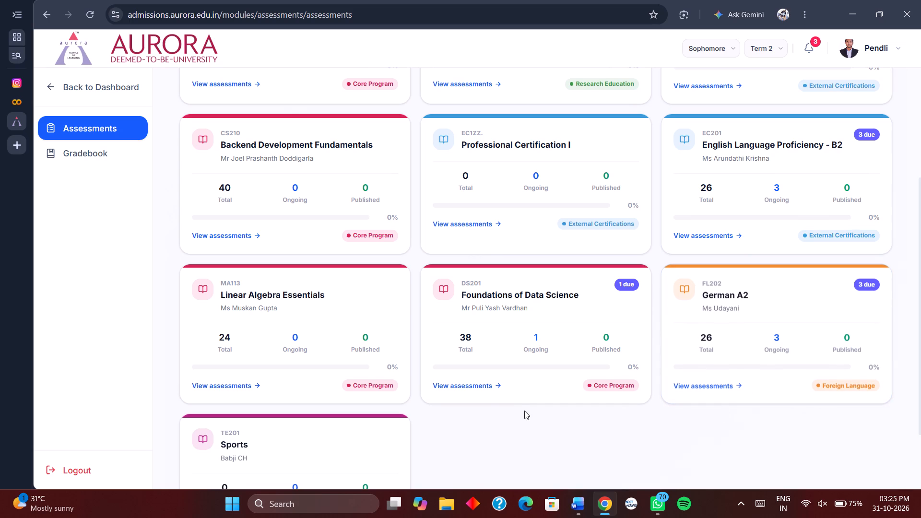
scroll(496, 398, up, 5)
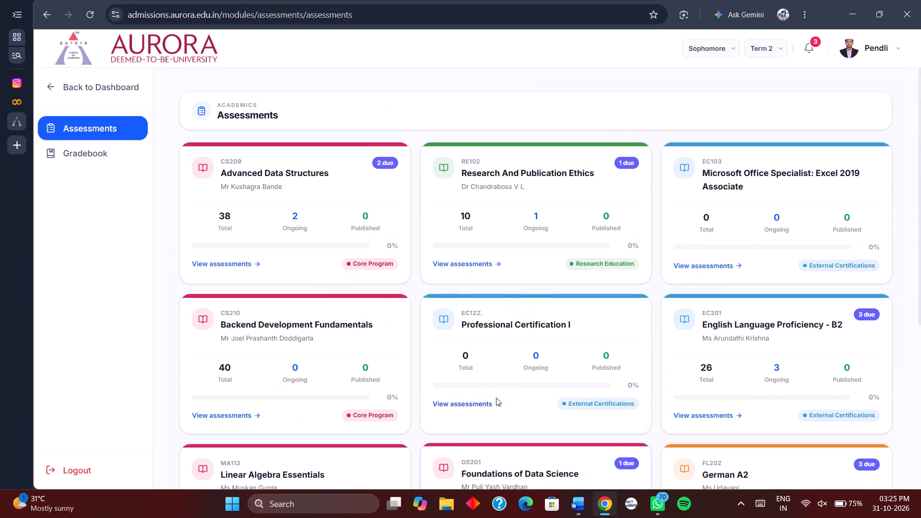
scroll(496, 398, down, 3)
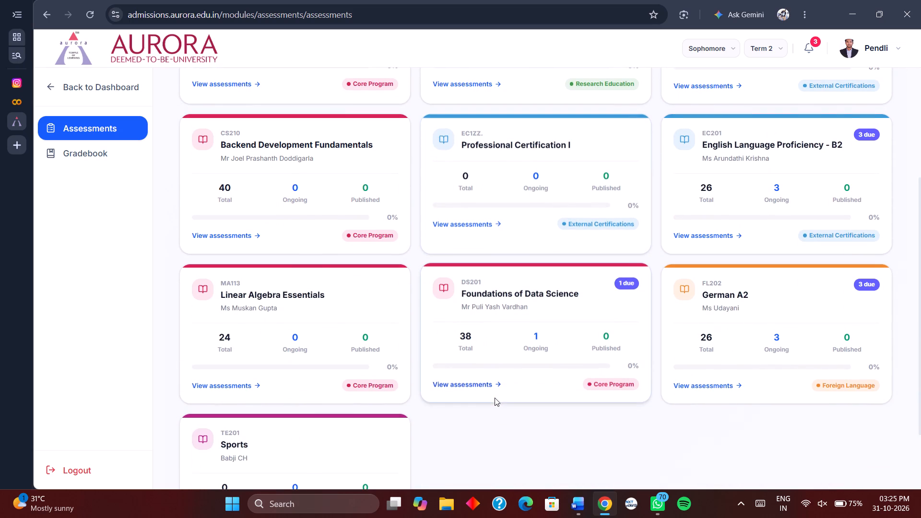
scroll(495, 398, up, 4)
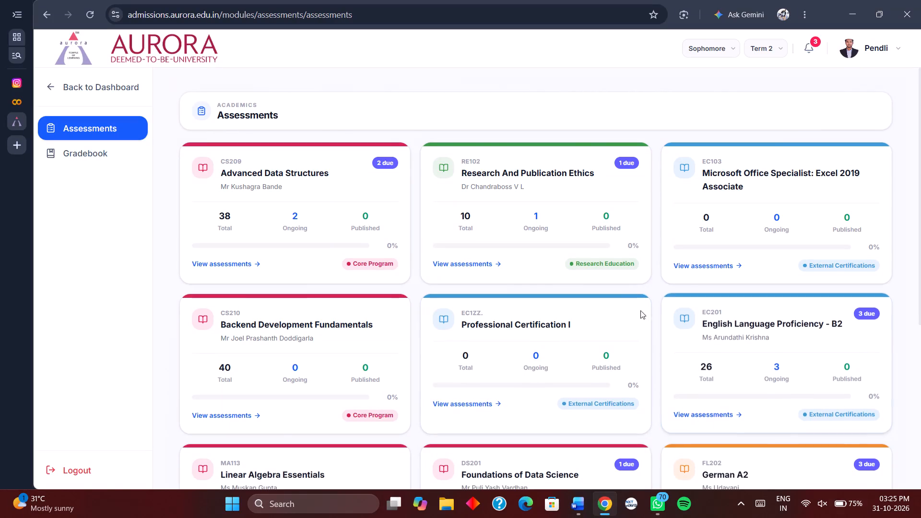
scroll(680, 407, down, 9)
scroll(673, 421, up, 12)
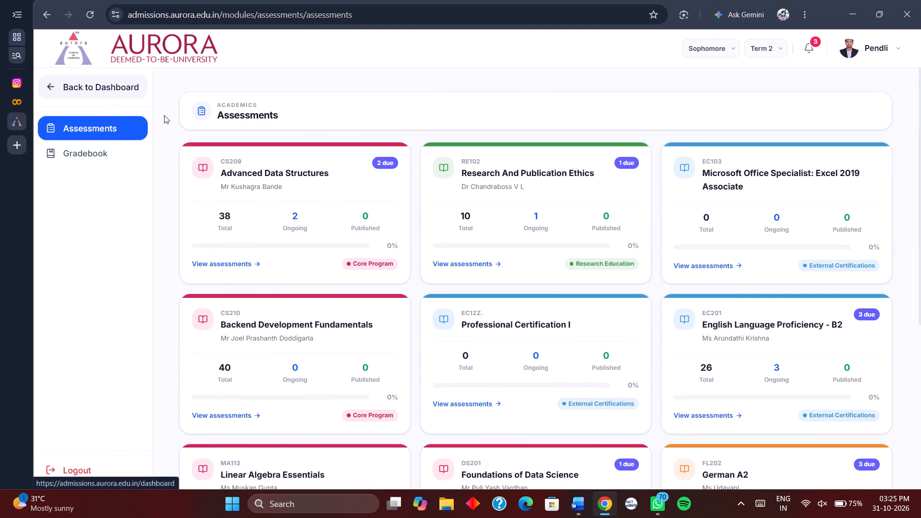
Switch to the DATA_SCIENCE_LAB_1.ipynb notebook tab by way of Instagram and dismiss the notebook's sharing dialog.
click(41, 86)
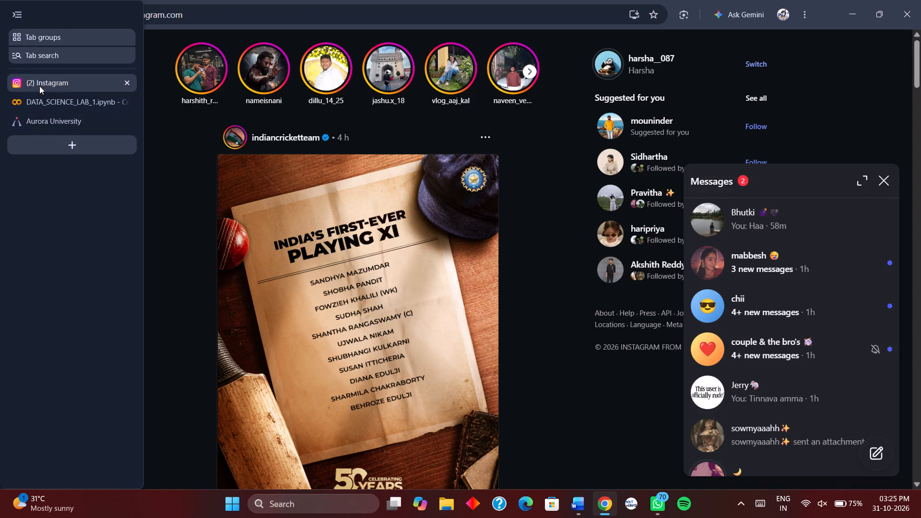
click(51, 106)
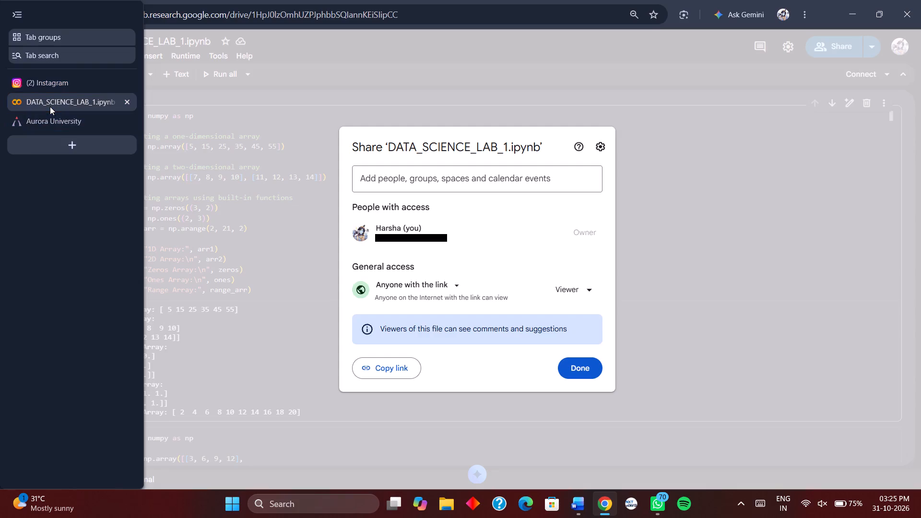
click(301, 106)
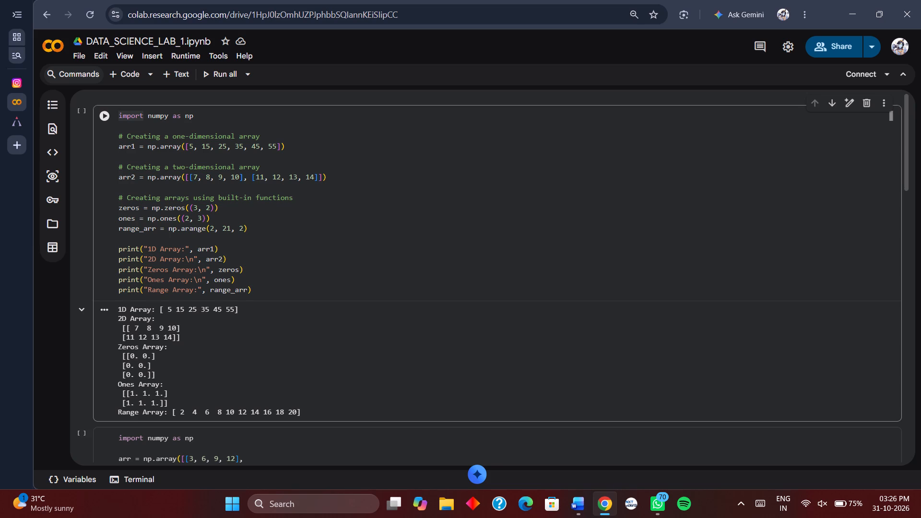
Switch to Word, look back through the Lab Report - 1 document up to its first page, and close it.
click(575, 500)
scroll(497, 309, up, 19)
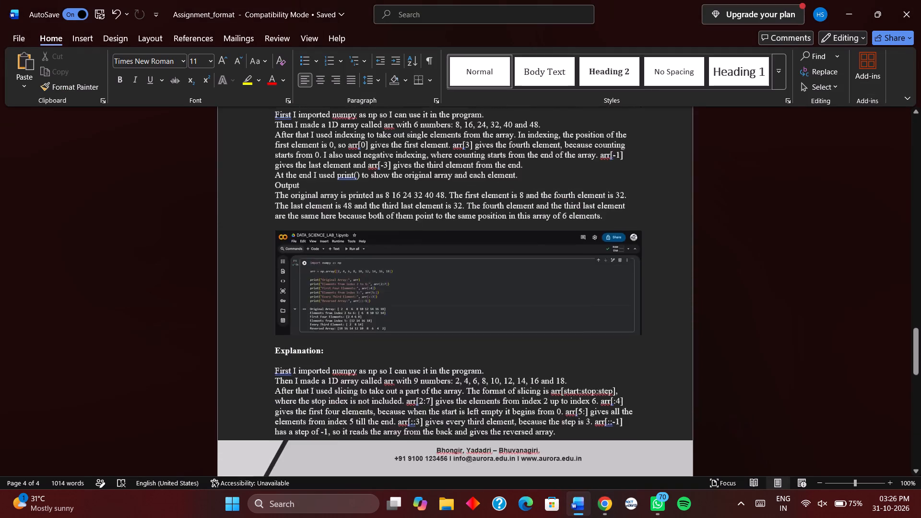
scroll(497, 305, up, 20)
scroll(497, 305, up, 18)
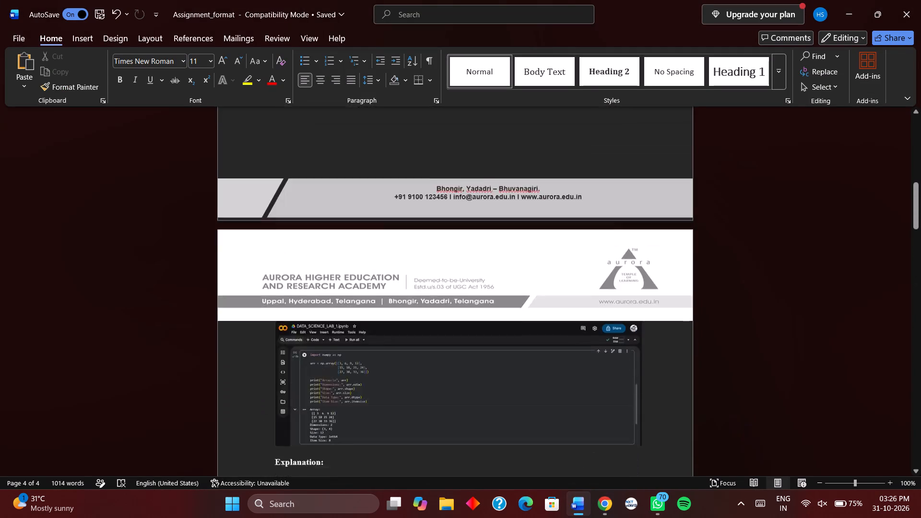
scroll(527, 328, up, 11)
scroll(528, 333, up, 10)
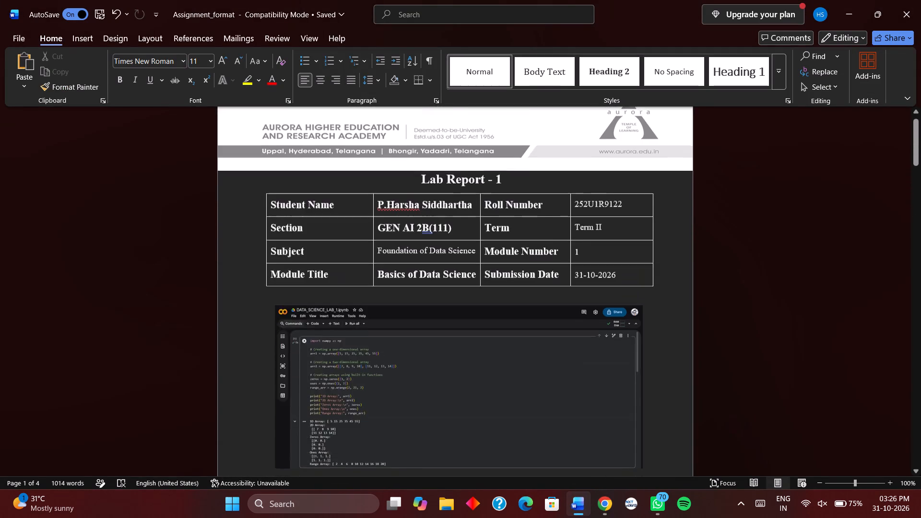
scroll(530, 340, up, 16)
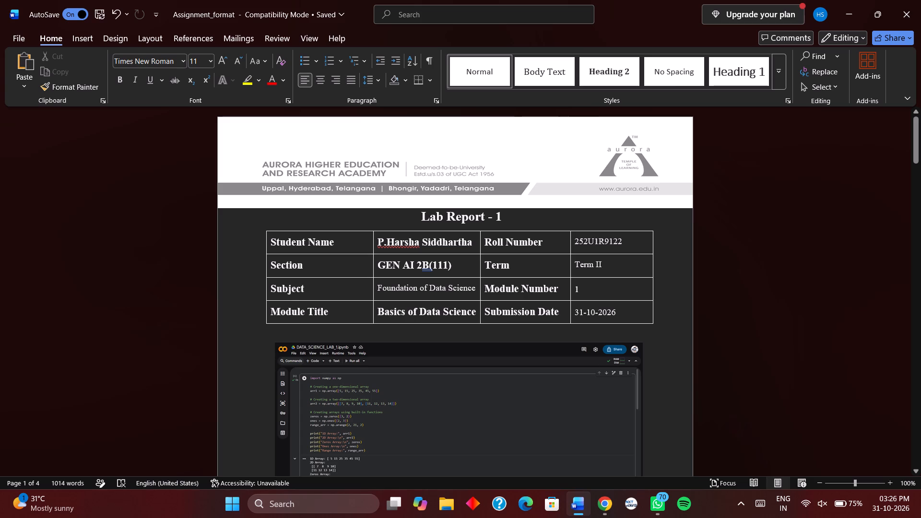
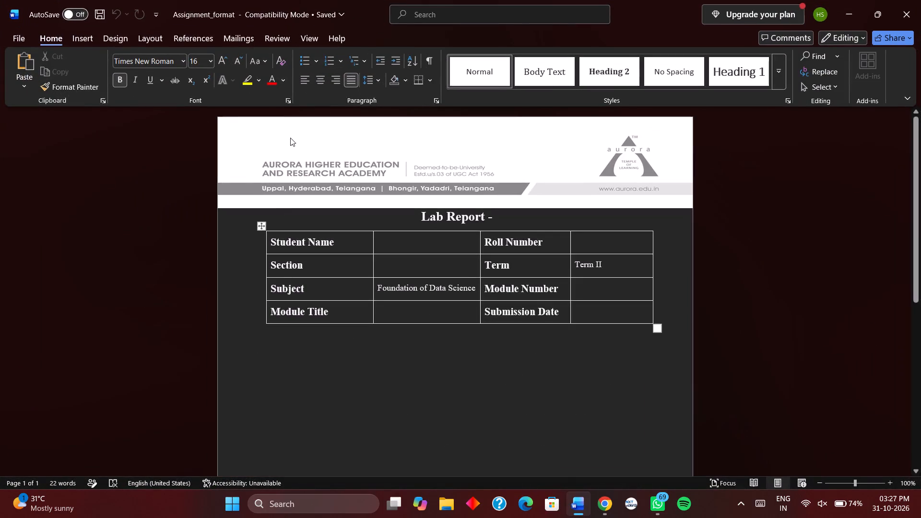
click(22, 33)
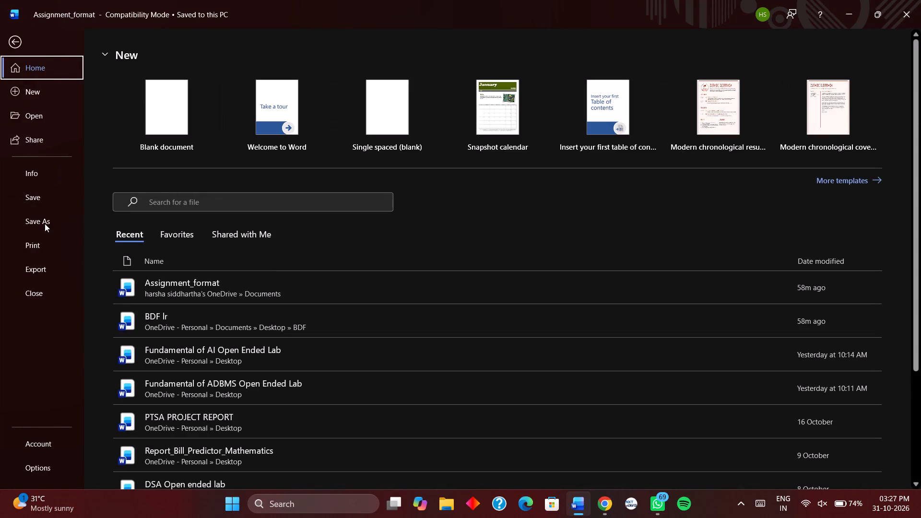
click(46, 224)
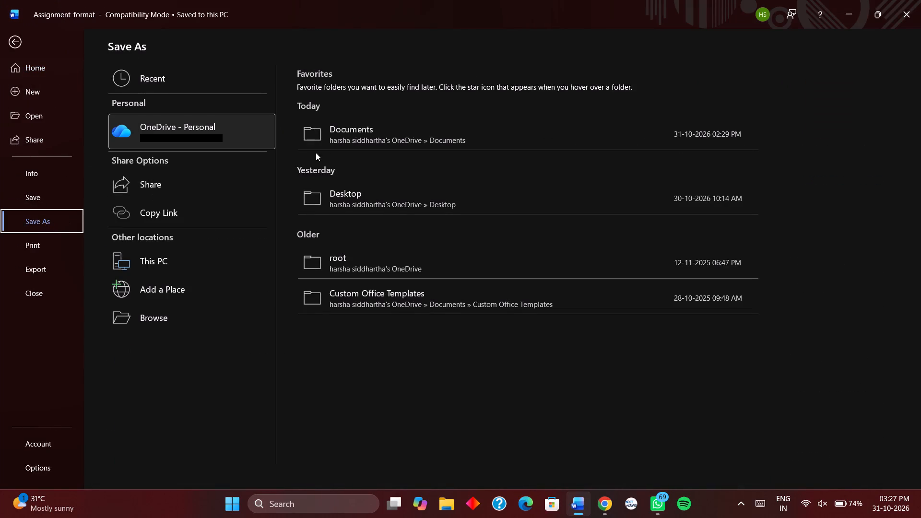
double_click(391, 192)
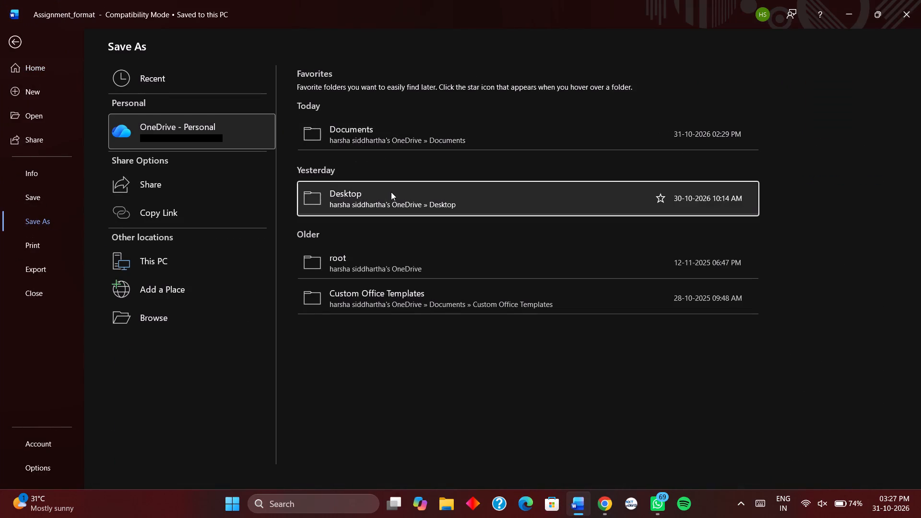
click(391, 192)
double_click(391, 192)
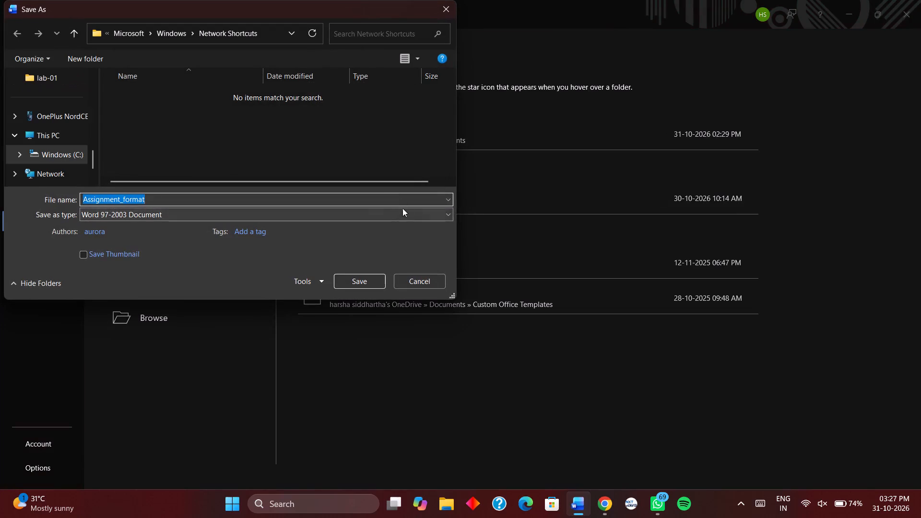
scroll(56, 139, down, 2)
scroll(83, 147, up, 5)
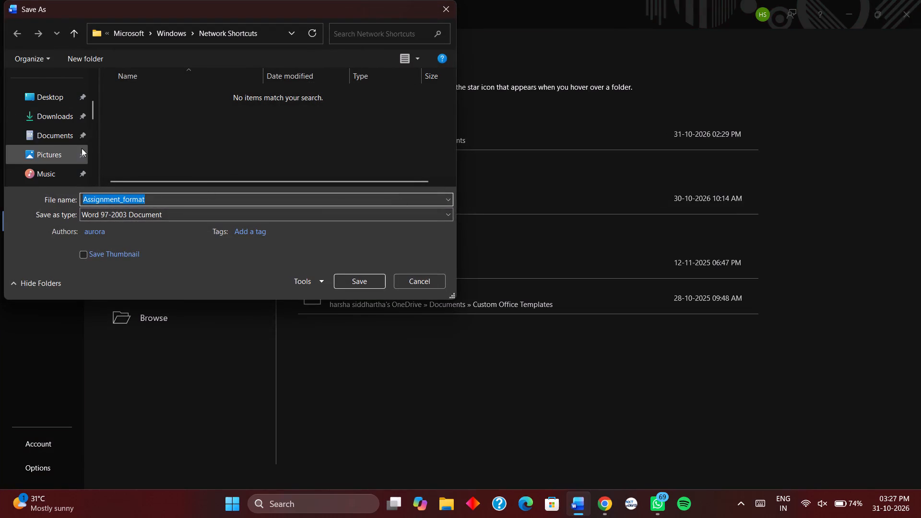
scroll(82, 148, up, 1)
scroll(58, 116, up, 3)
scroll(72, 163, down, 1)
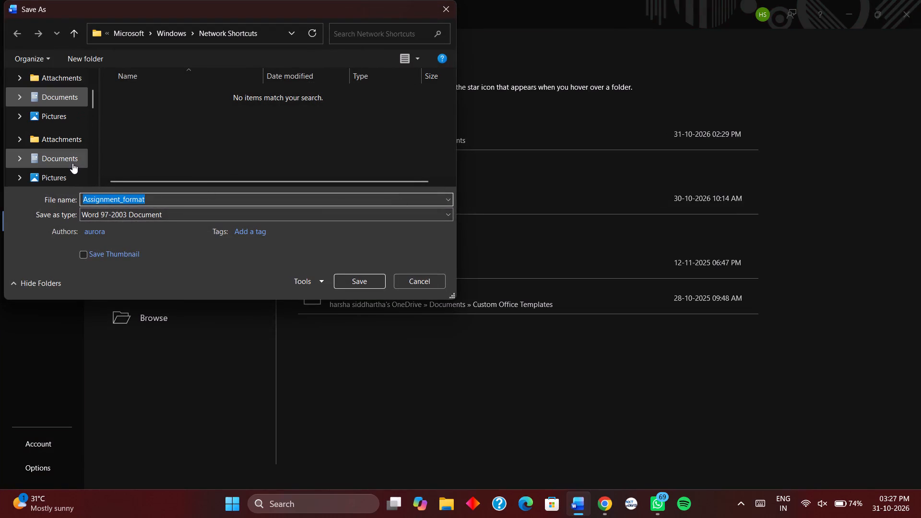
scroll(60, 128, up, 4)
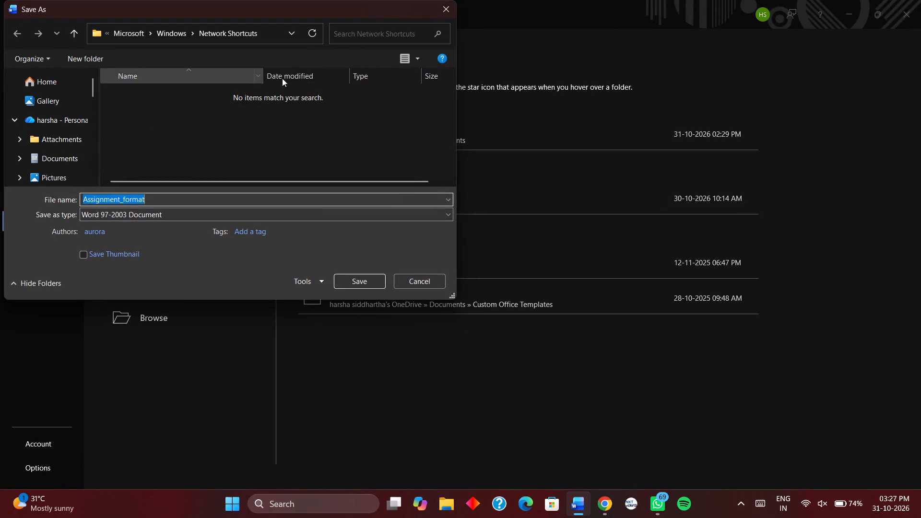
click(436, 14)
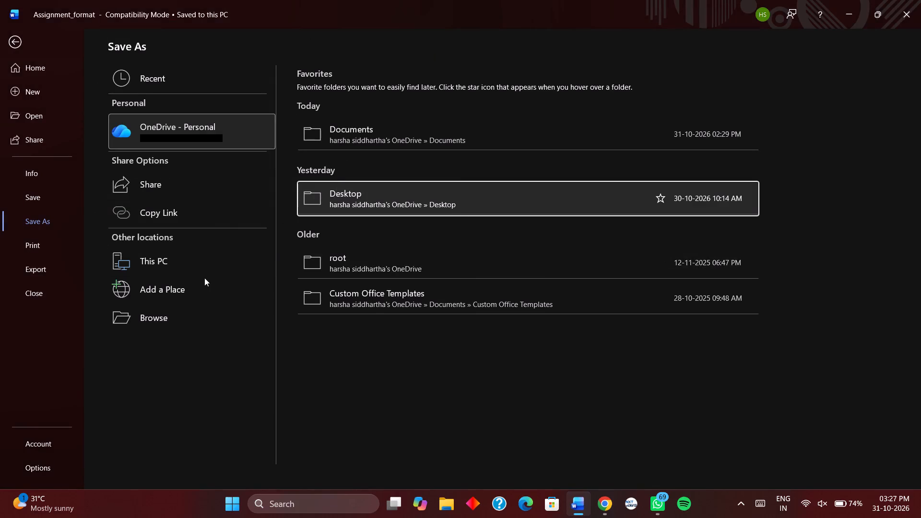
Save a copy of the report template as "Assignment_format", a Word 97-2003 document, in the Desktop's FDS folder on this PC.
click(186, 259)
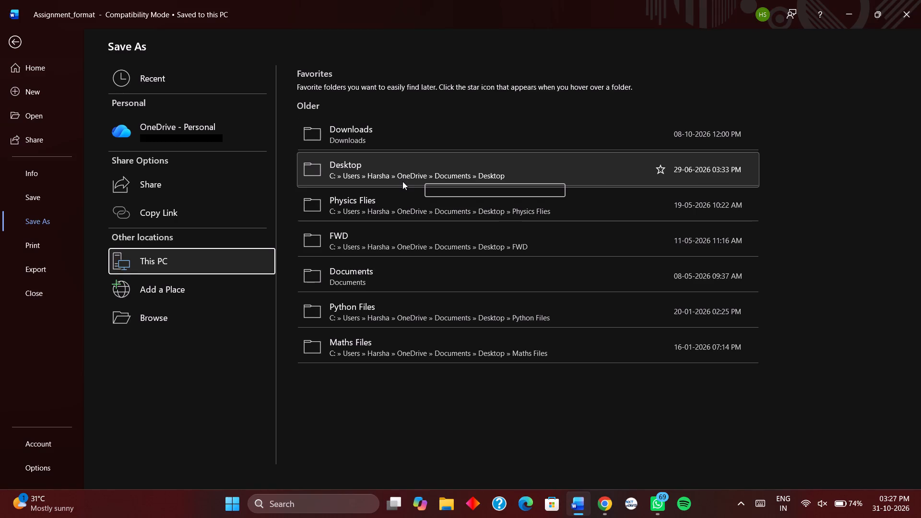
click(402, 181)
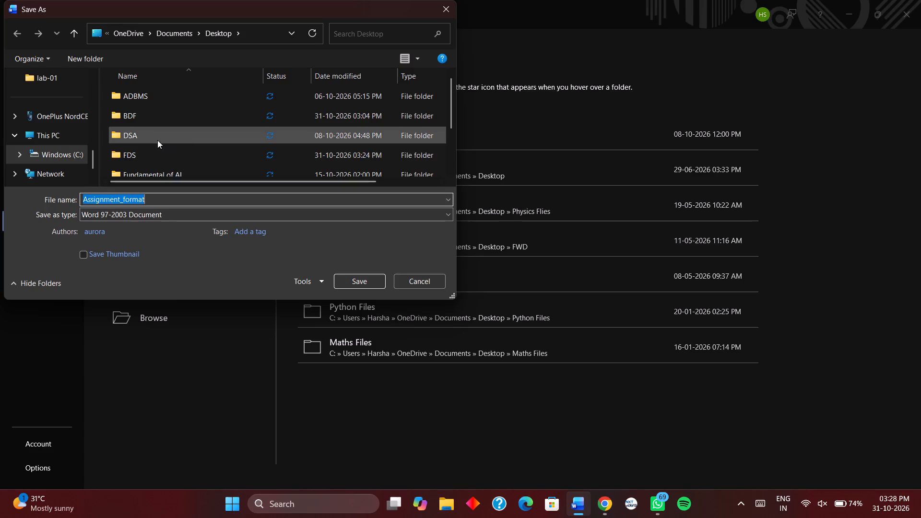
double_click(153, 150)
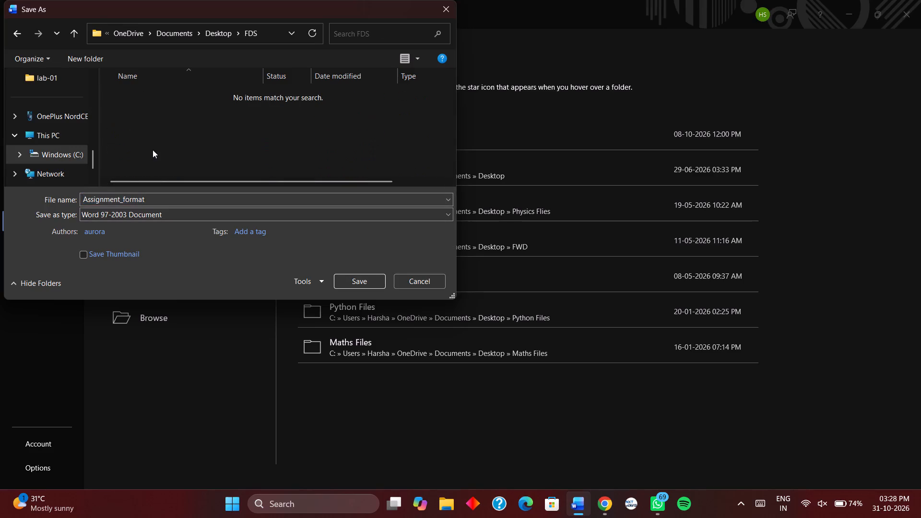
click(363, 277)
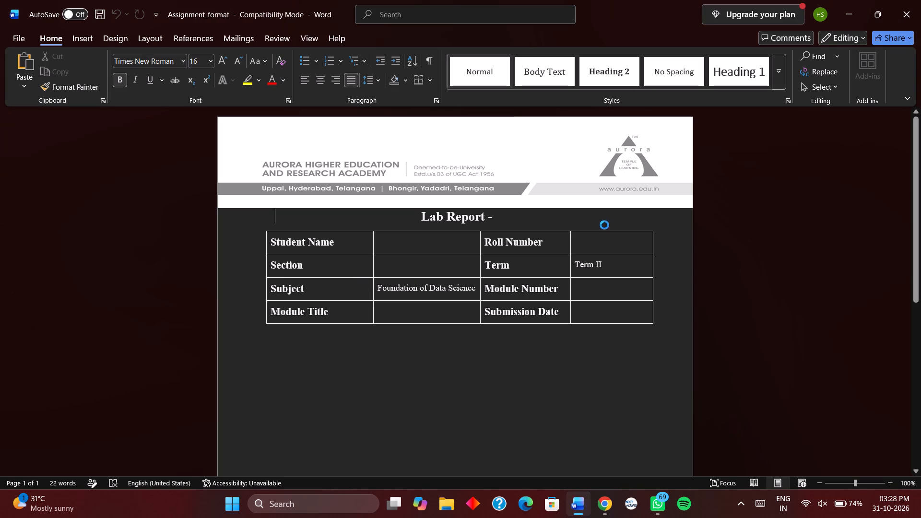
Complete the document heading so it reads "Lab Report - 2".
click(522, 220)
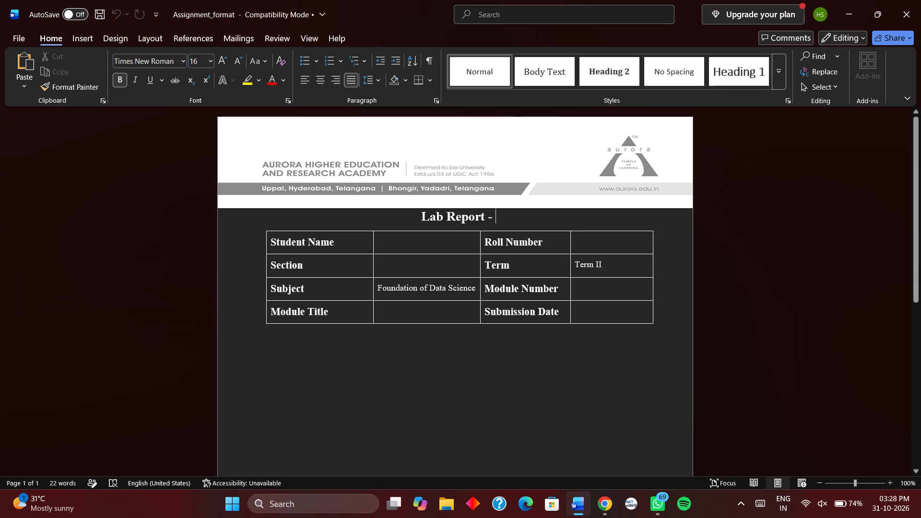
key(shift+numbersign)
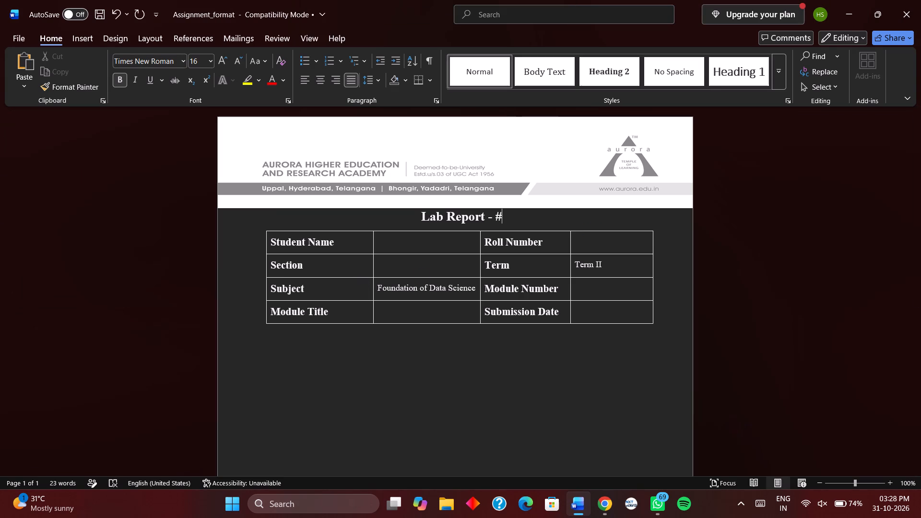
key(BackSpace)
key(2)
Fill in the student's name in the Student Name cell of the details table.
click(427, 249)
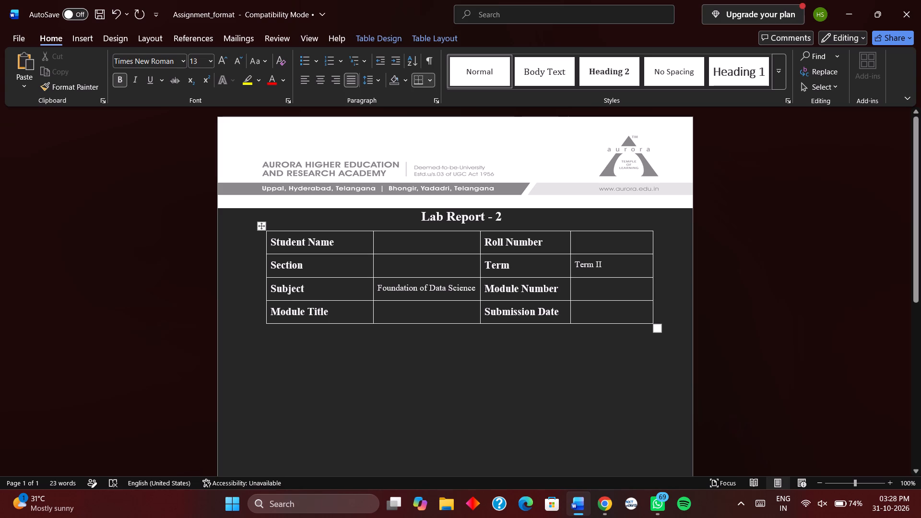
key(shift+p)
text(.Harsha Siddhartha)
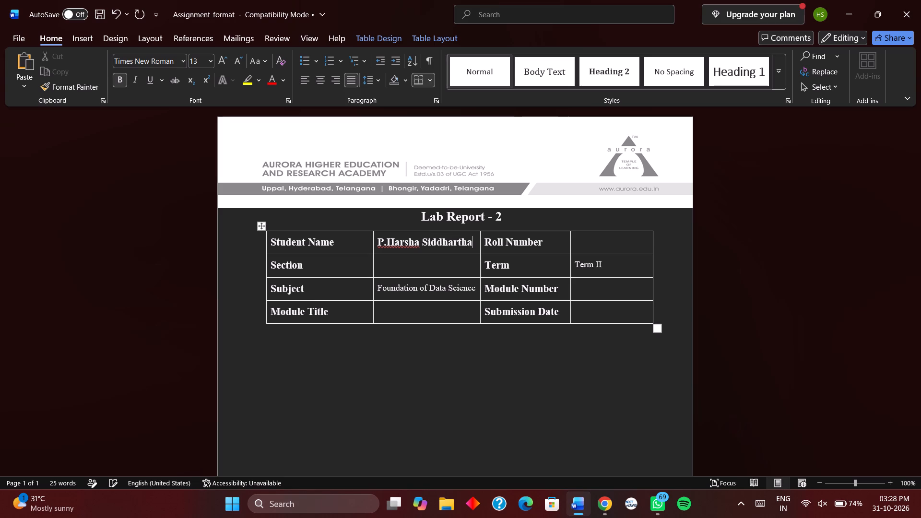
Place the cursor in the empty Roll Number cell of the details table.
click(581, 234)
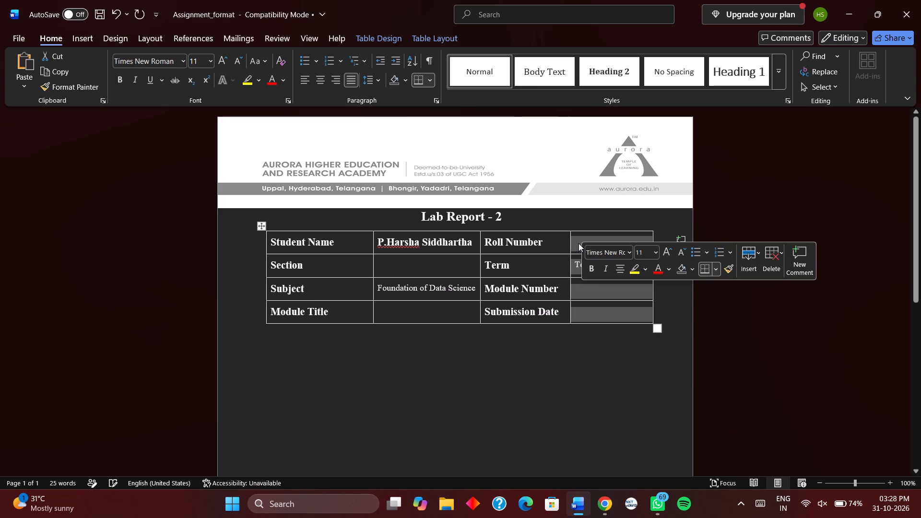
click(577, 246)
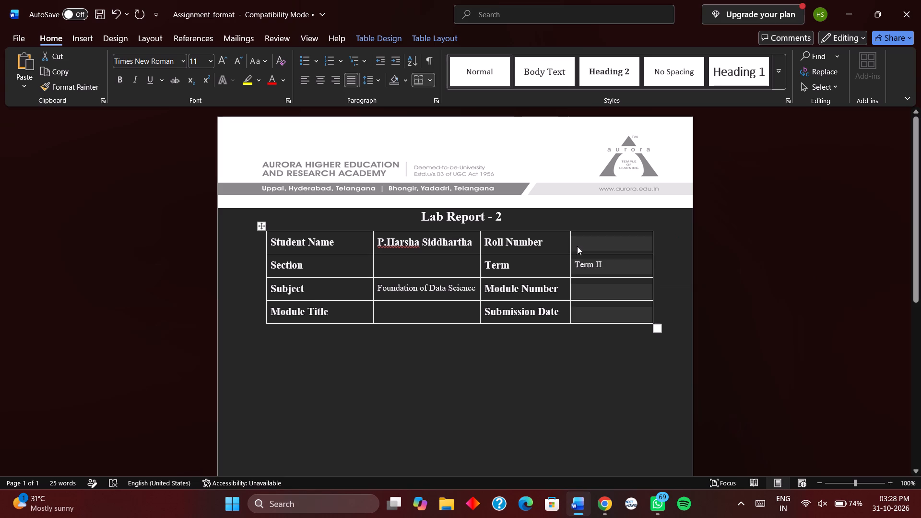
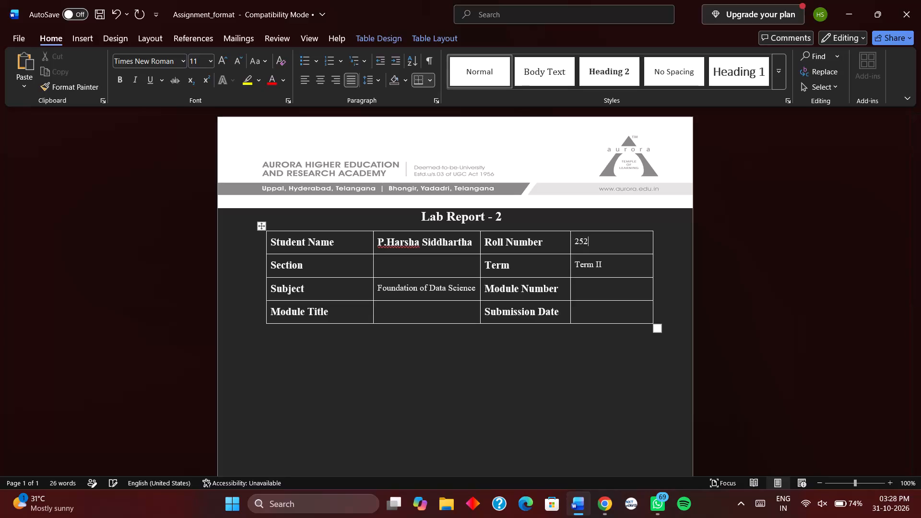
Complete the student's roll number in the Roll Number cell of the details table.
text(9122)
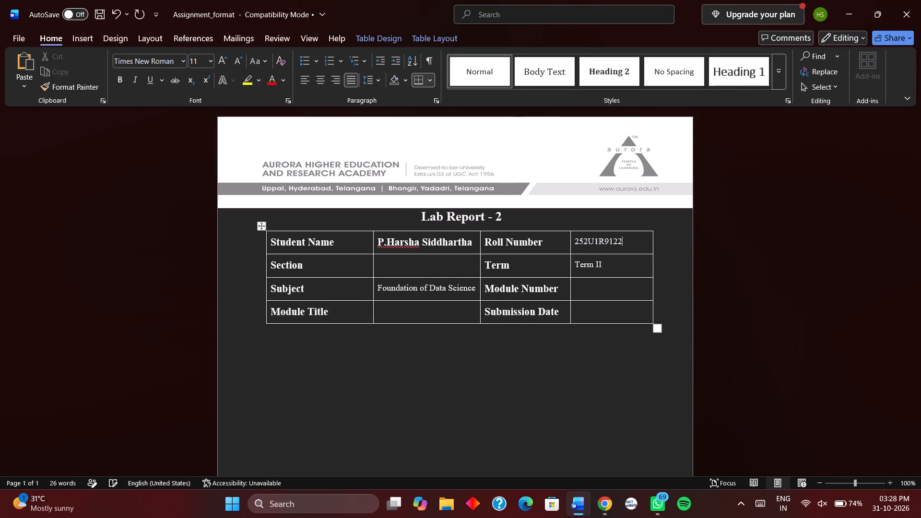
Fill in the Section cell of the details table with "GEN AI 2B(111)".
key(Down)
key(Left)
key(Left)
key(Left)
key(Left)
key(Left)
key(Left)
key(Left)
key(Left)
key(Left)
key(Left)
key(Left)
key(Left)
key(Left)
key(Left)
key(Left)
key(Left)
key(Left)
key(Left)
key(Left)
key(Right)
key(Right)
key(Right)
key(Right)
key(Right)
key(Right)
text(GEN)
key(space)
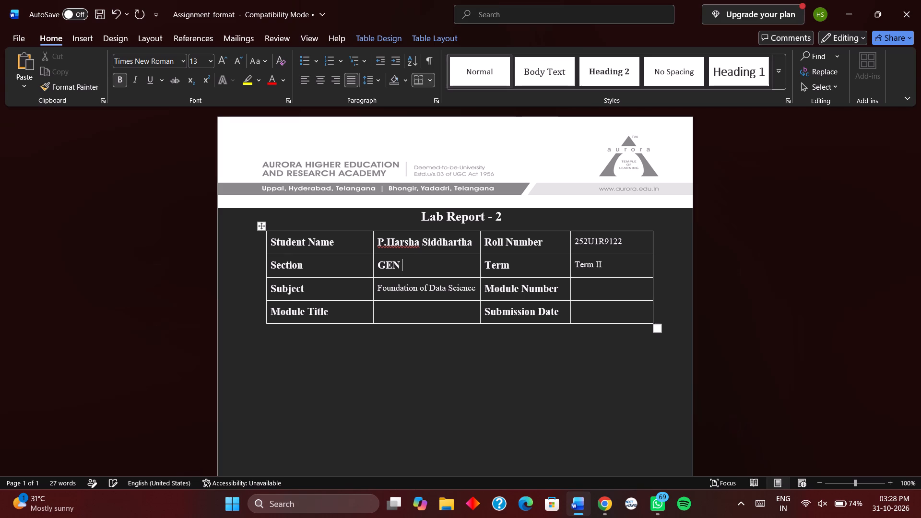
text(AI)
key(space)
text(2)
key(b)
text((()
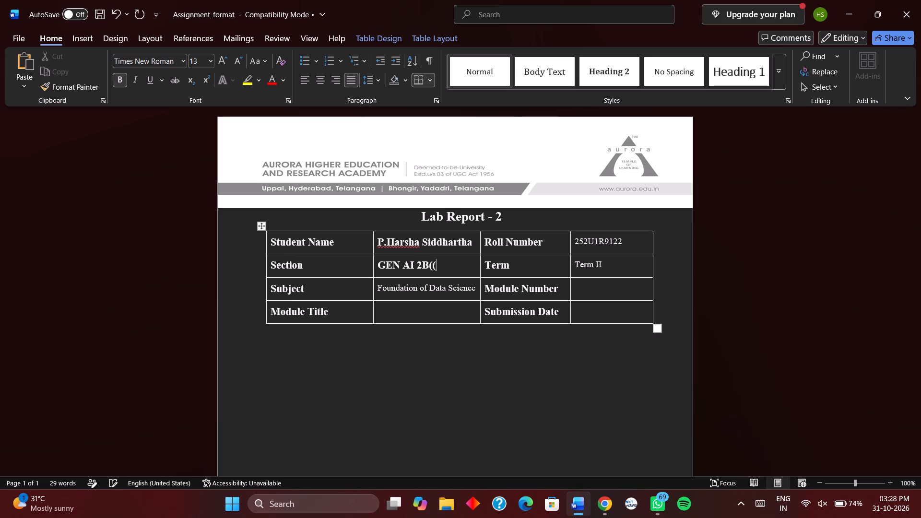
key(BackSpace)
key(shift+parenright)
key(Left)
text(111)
Enter 2 in the Module Number cell of the details table.
click(596, 291)
key(2)
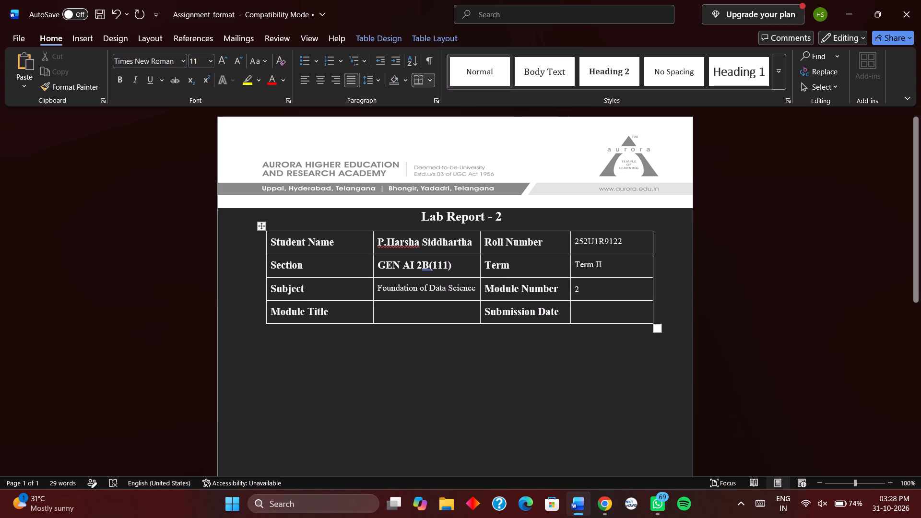
Fill in the Module Title cell of the details table with "Tool Boxes for Data Scientist".
click(418, 314)
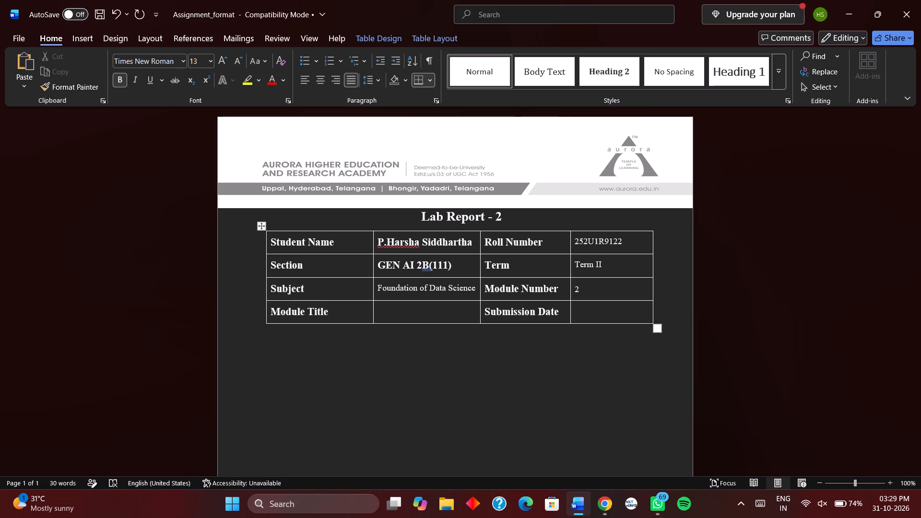
text(Tool)
key(space)
text(Boxes for)
key(space)
key(shift+c)
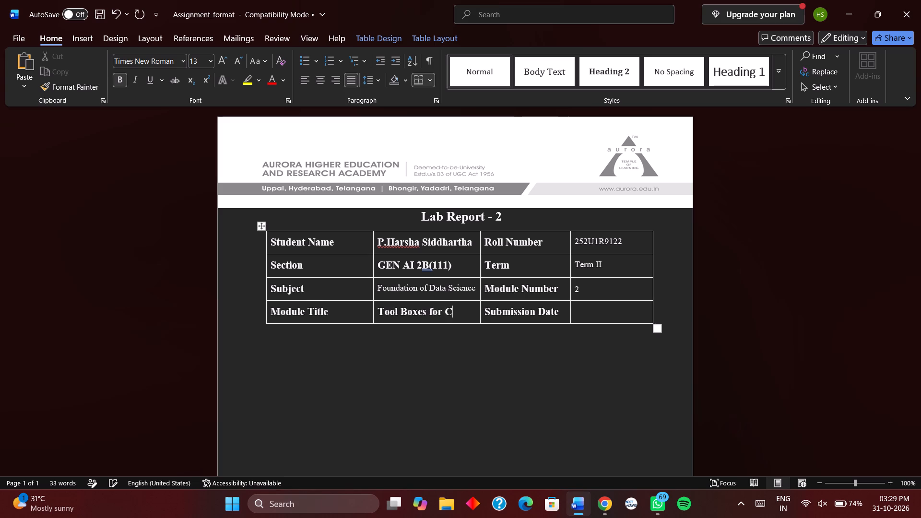
key(BackSpace)
text(Data)
key(space)
text(Sci)
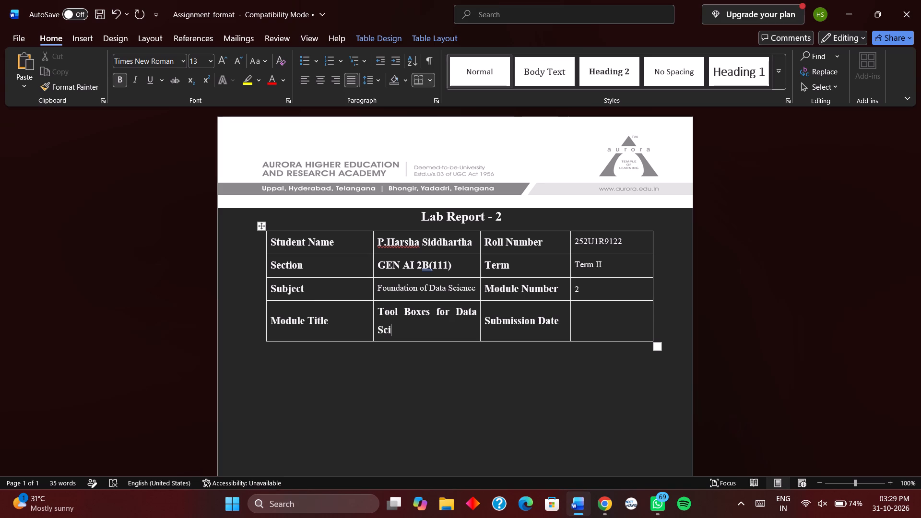
text(ent)
text(isy=)
key(BackSpace)
key(BackSpace)
key(BackSpace)
text(sts)
key(BackSpace)
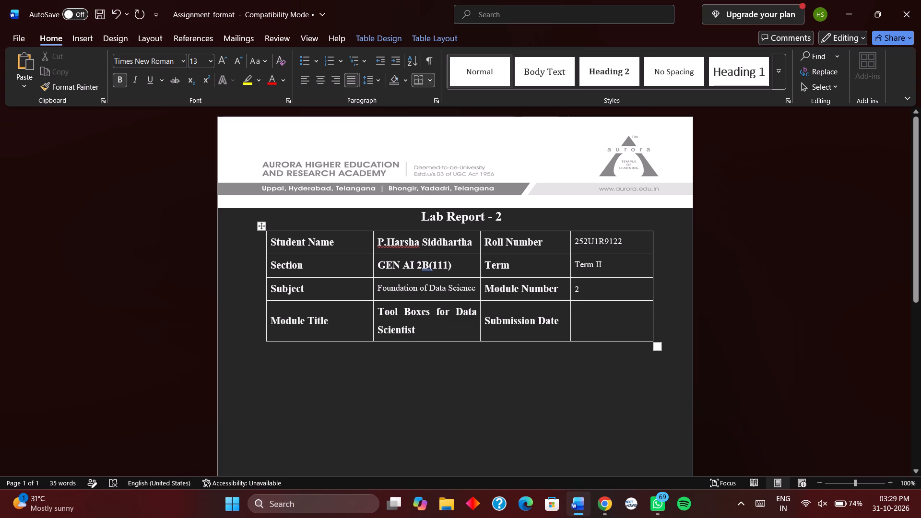
Remove the bold formatting from the whole module title "Tool Boxes for Data Scientist" in the details table.
double_click(389, 328)
right_click(389, 328)
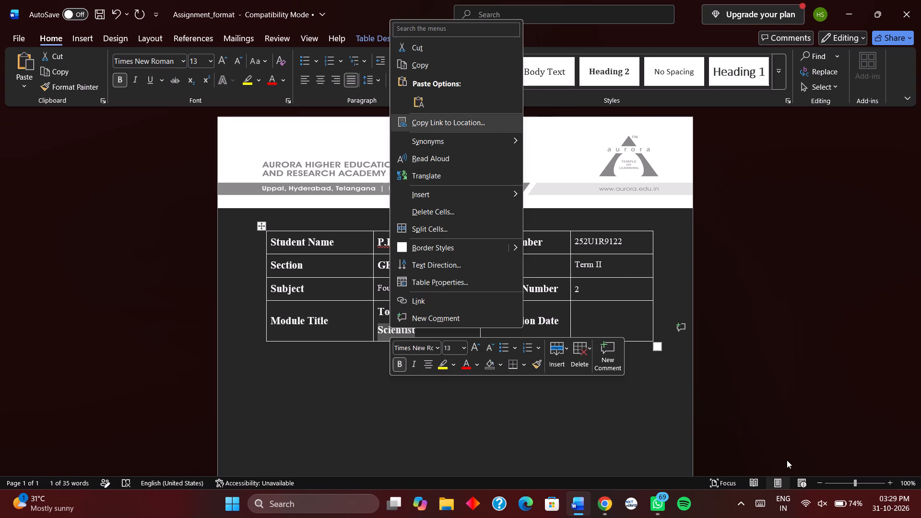
click(606, 457)
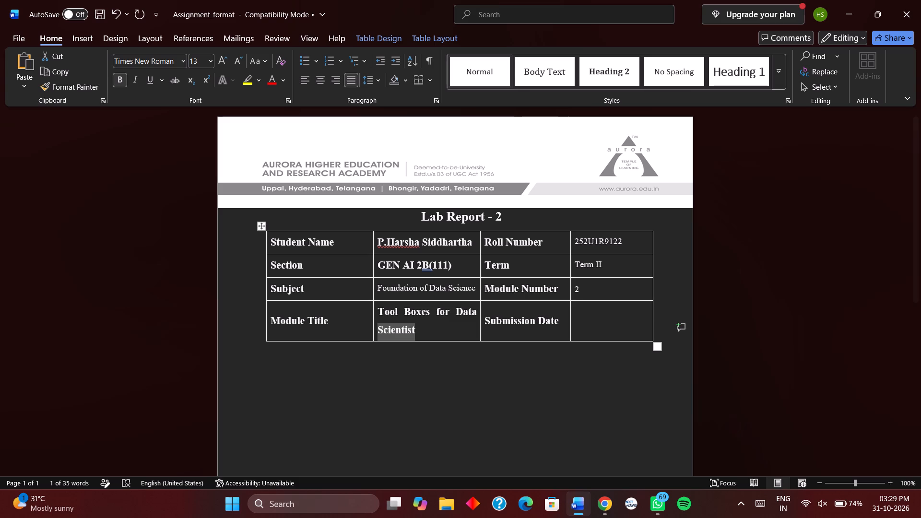
drag(435, 330, 382, 309)
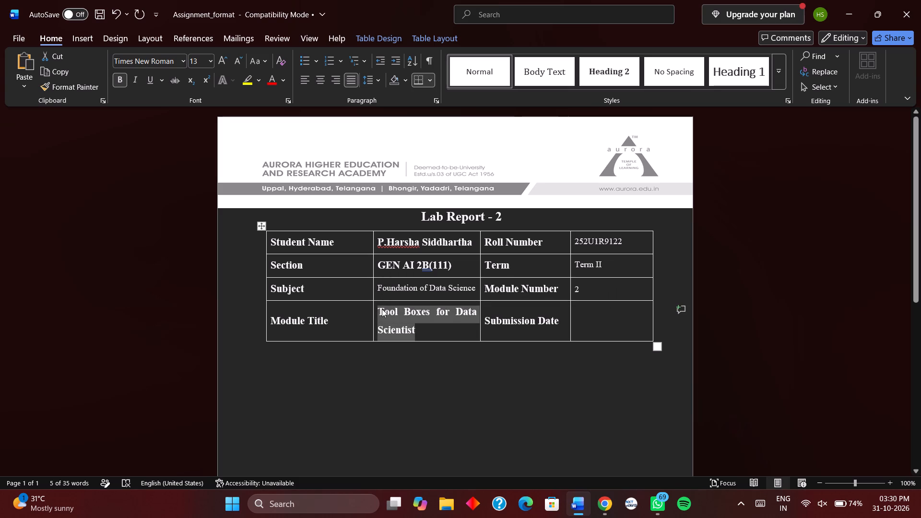
key(ctrl+b)
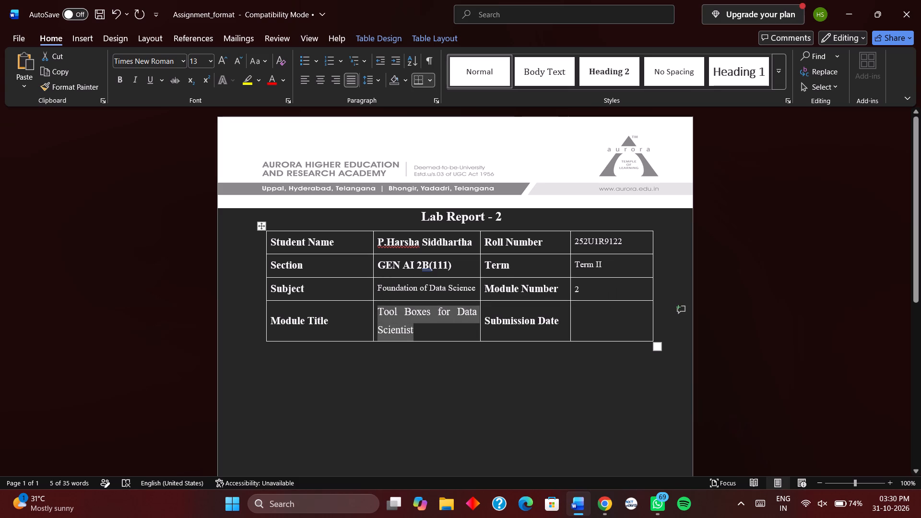
Select the student's name entry in the first row of the details table.
drag(472, 243, 364, 247)
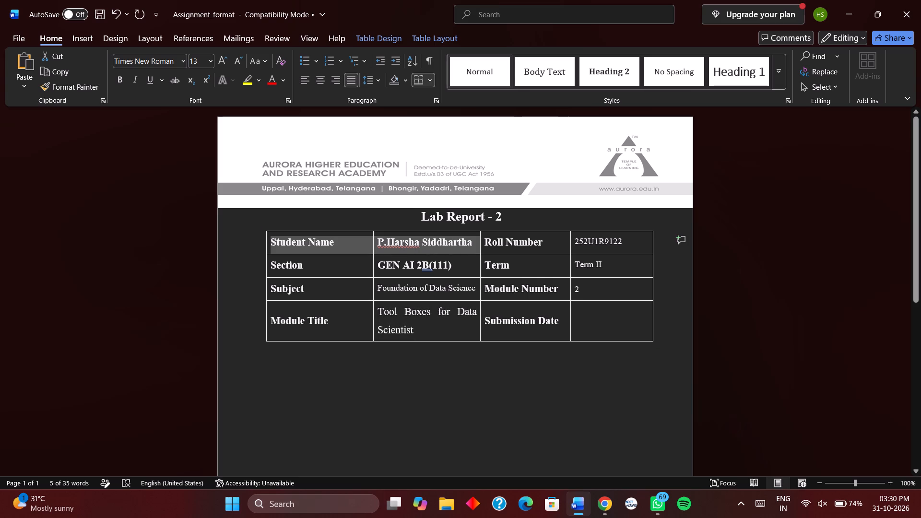
Remove the bold formatting from the student's name and from the section entry "GEN AI 2B(111)" in the details table.
drag(364, 247, 377, 244)
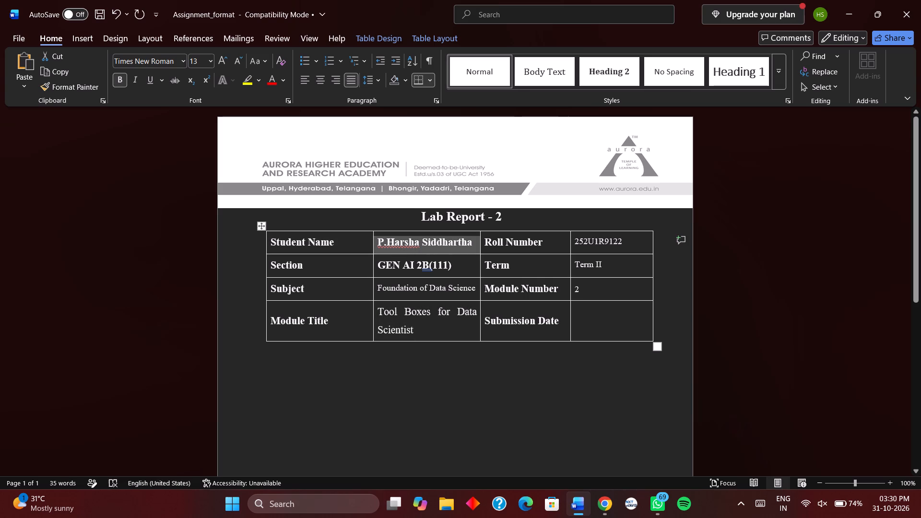
key(ctrl+b)
click(469, 270)
drag(461, 265, 456, 265)
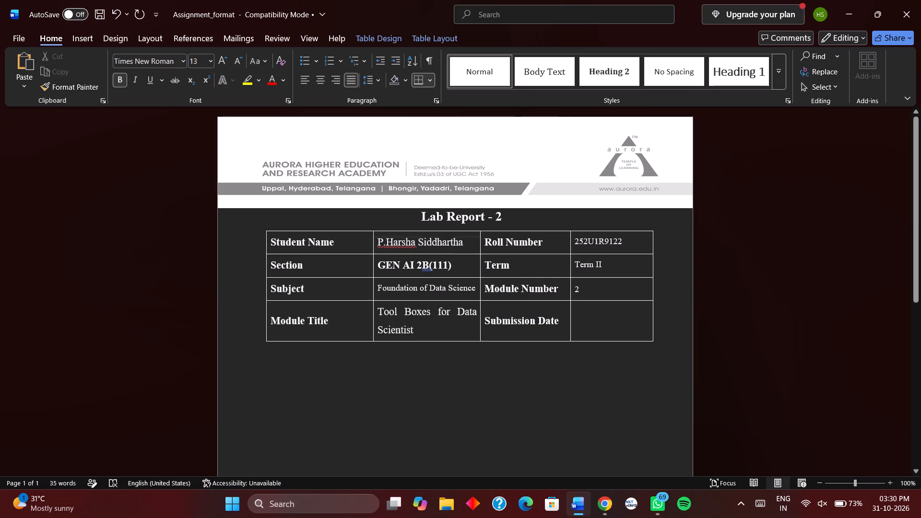
drag(456, 265, 387, 265)
key(ctrl+b)
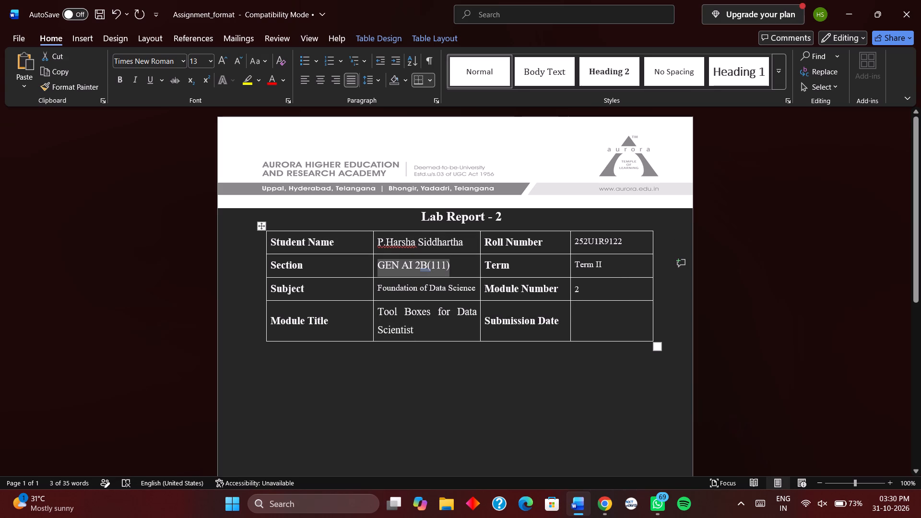
Fill in the Submission Date cell of the details table with 31-10-2026.
click(590, 316)
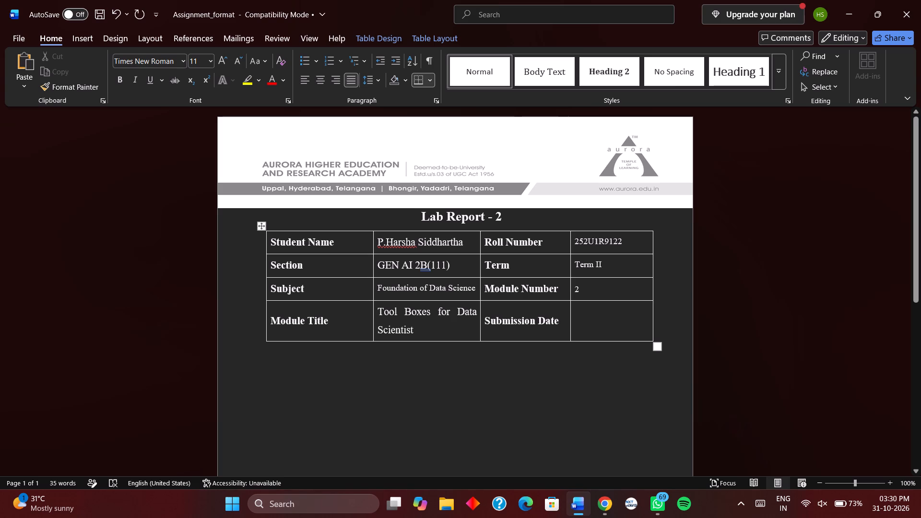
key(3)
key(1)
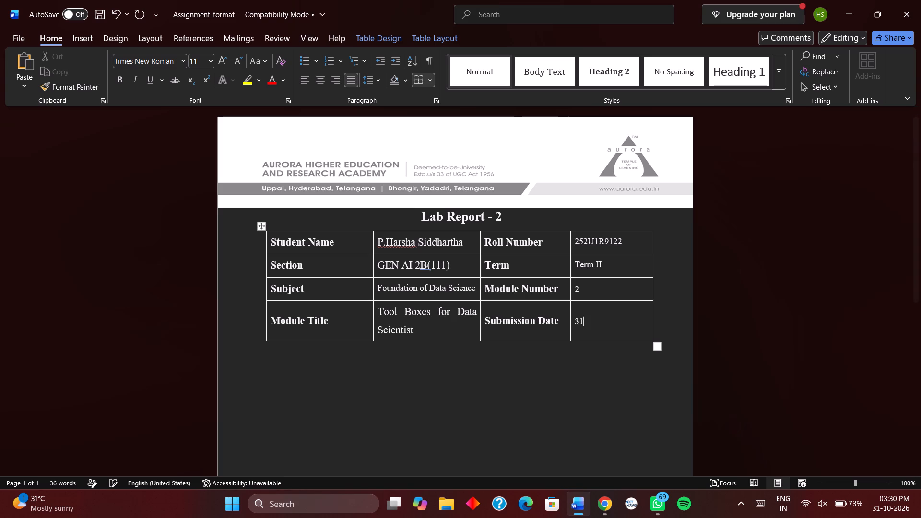